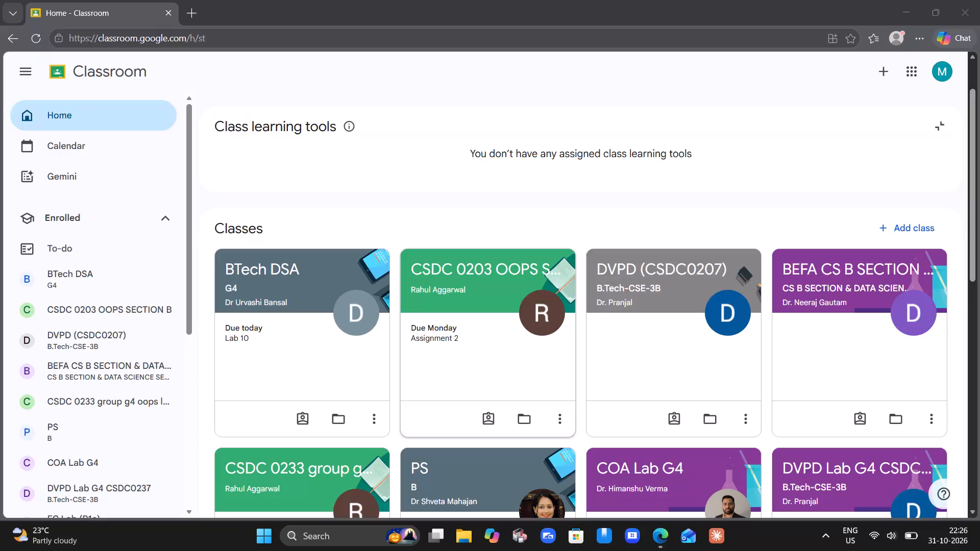
Open Chrome, search for "i love pdf" and go to the iLovePDF website.
{"action": "left_click", "coordinate": [265, 540]}
{"action": "left_click", "coordinate": [360, 424]}
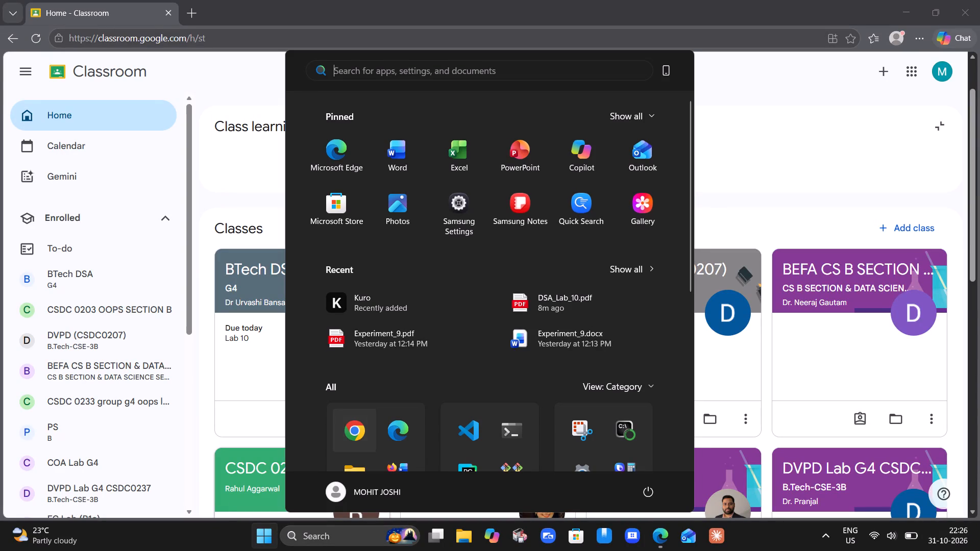
{"action": "left_click", "coordinate": [472, 314]}
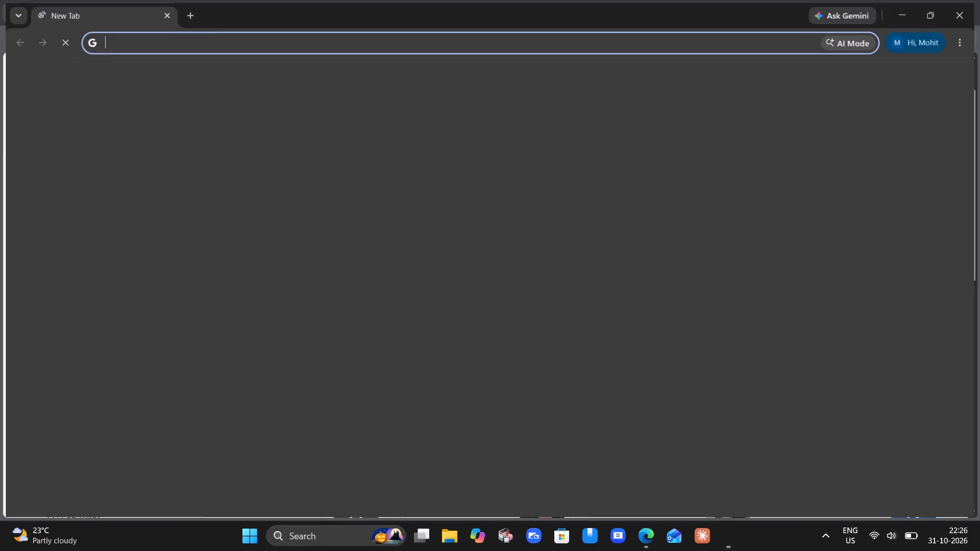
{"action": "left_click", "coordinate": [423, 239]}
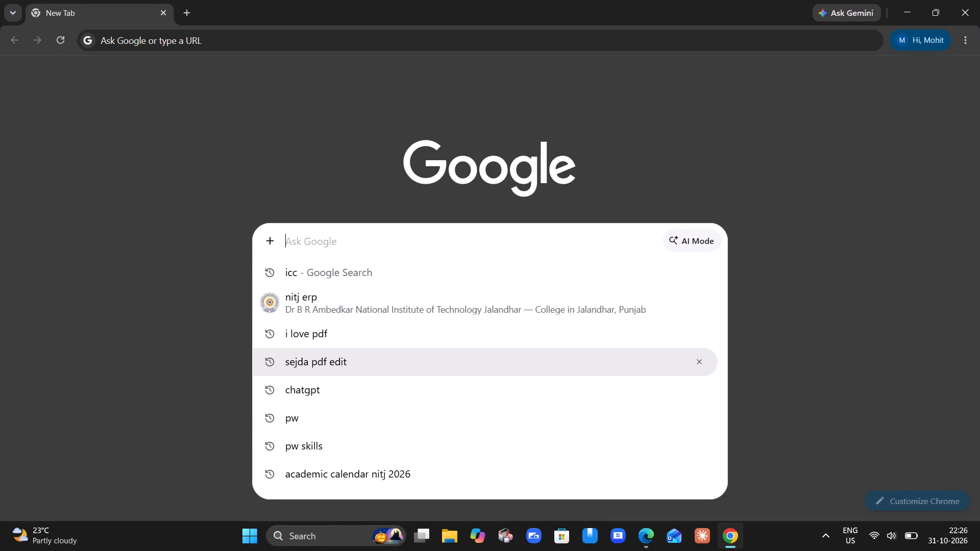
{"action": "left_click", "coordinate": [365, 328]}
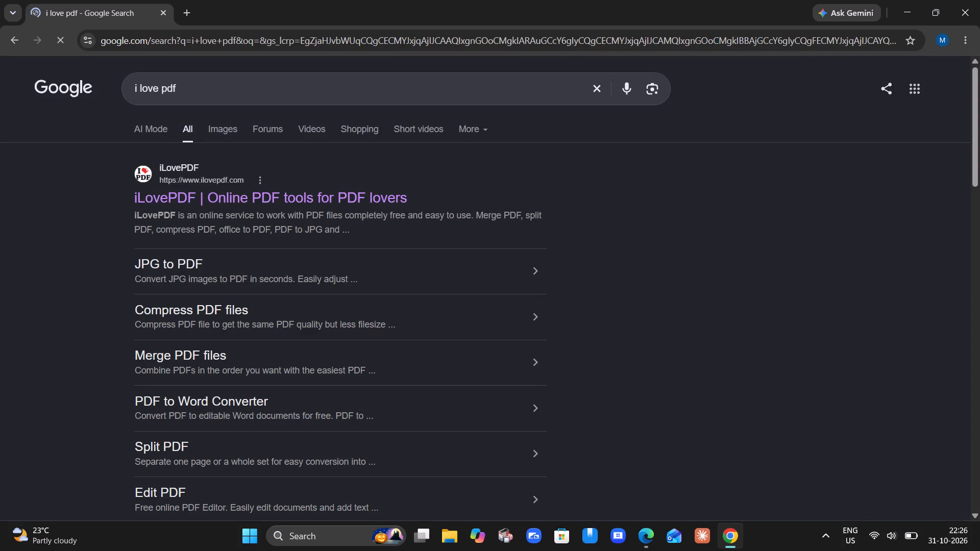
{"action": "left_click", "coordinate": [322, 201]}
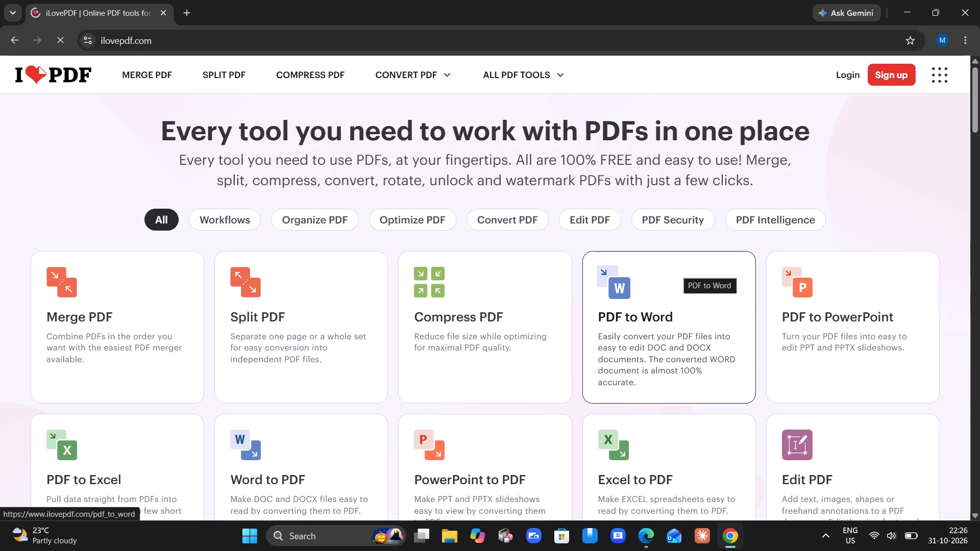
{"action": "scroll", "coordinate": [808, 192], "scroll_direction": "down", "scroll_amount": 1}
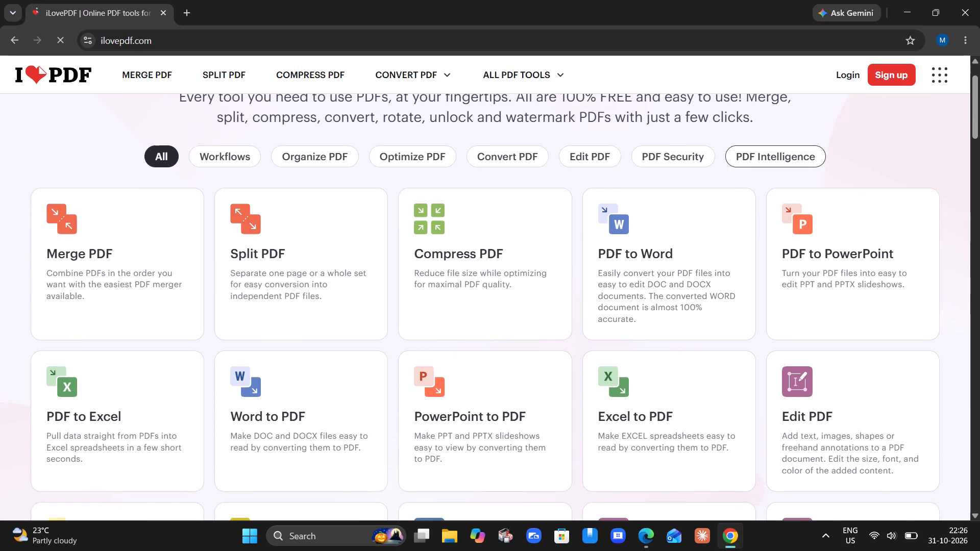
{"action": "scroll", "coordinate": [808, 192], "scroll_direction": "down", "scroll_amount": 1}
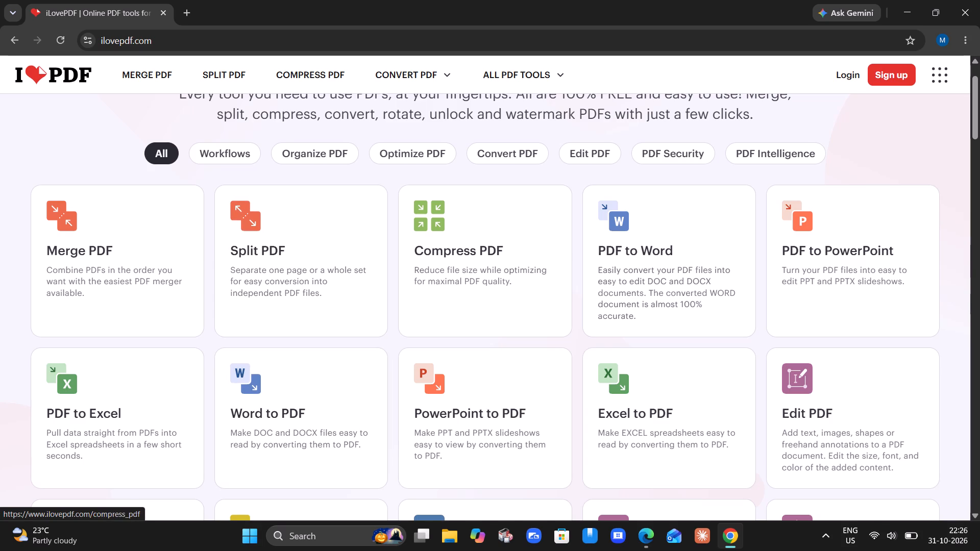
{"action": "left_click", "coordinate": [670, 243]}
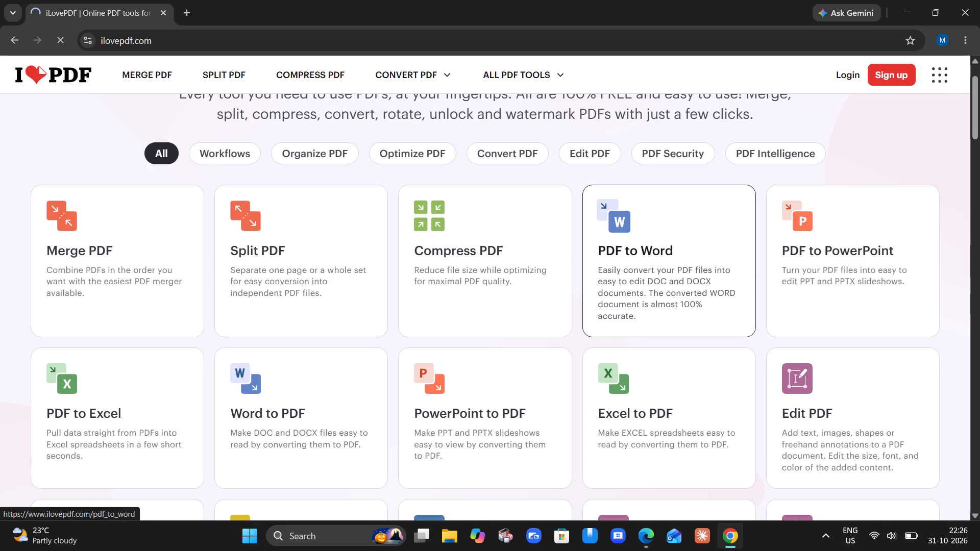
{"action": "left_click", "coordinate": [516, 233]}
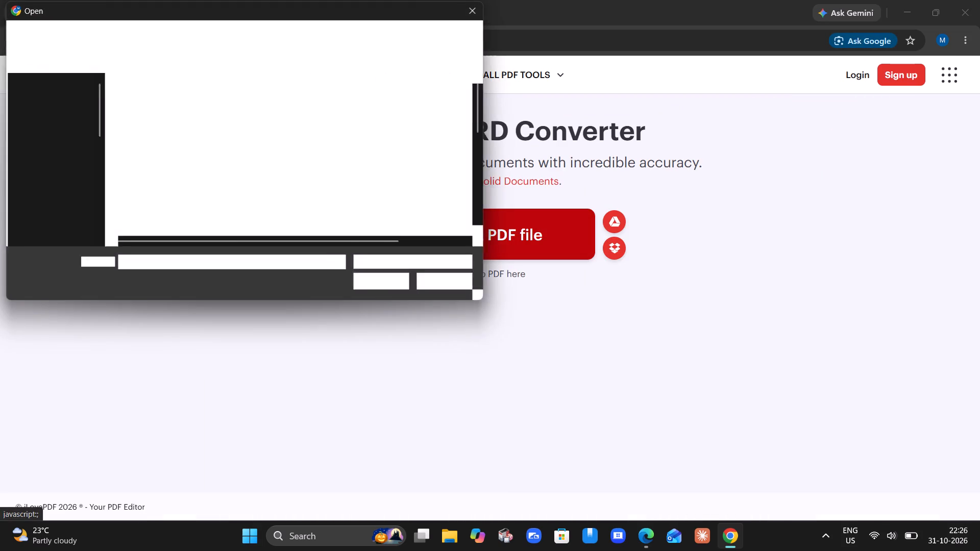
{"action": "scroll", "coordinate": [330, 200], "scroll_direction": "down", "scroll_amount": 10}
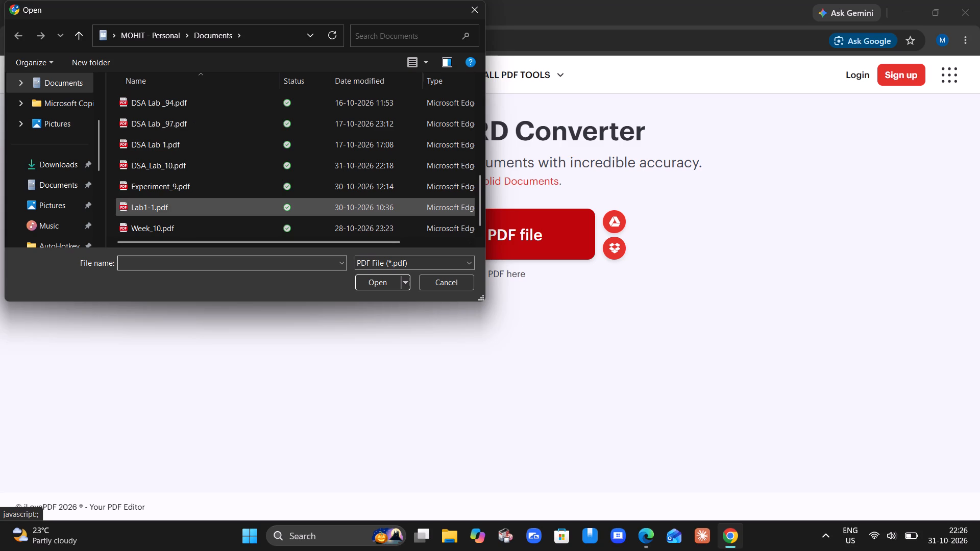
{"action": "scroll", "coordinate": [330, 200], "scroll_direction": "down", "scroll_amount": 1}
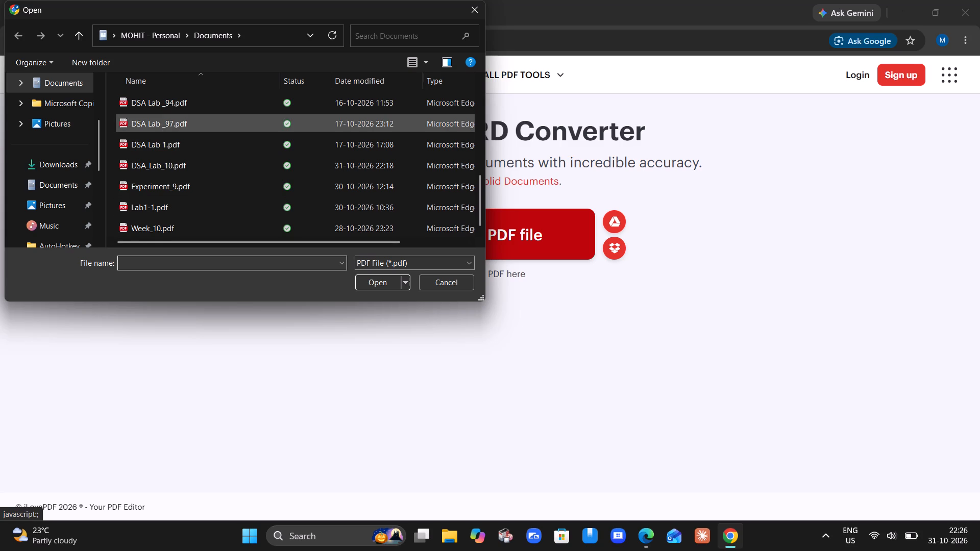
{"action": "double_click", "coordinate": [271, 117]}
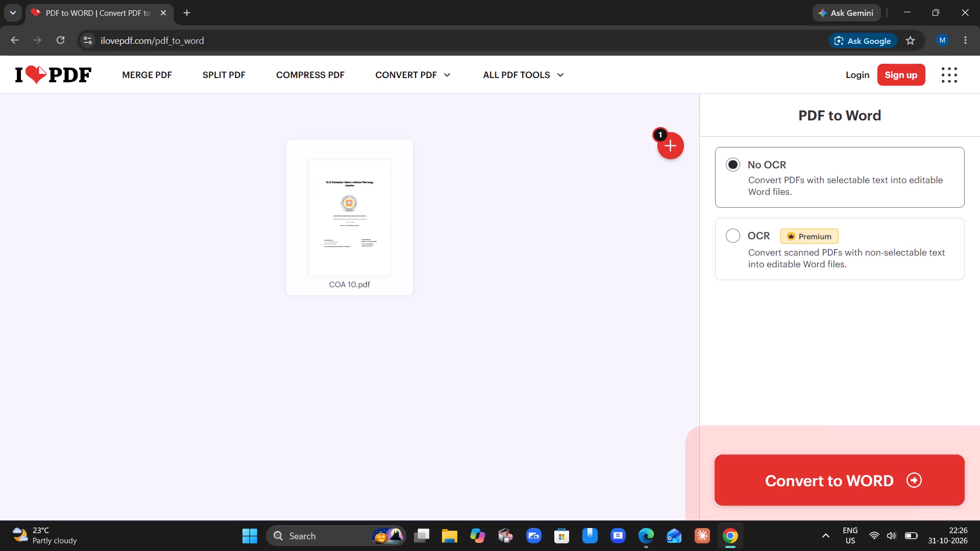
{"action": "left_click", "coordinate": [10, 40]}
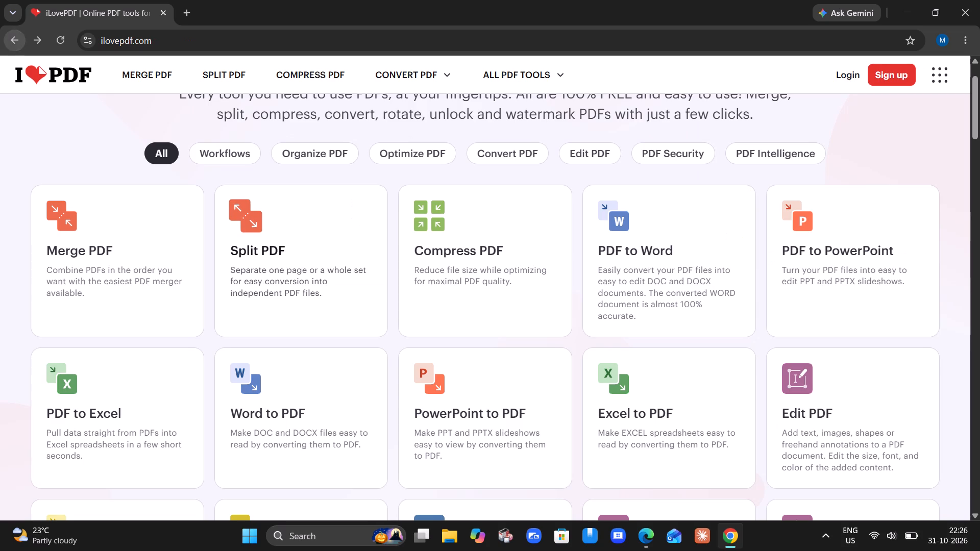
Load DSA_Lab_10.pdf from the Documents folder into iLovePDF's PDF to Word converter.
{"action": "left_click", "coordinate": [635, 247]}
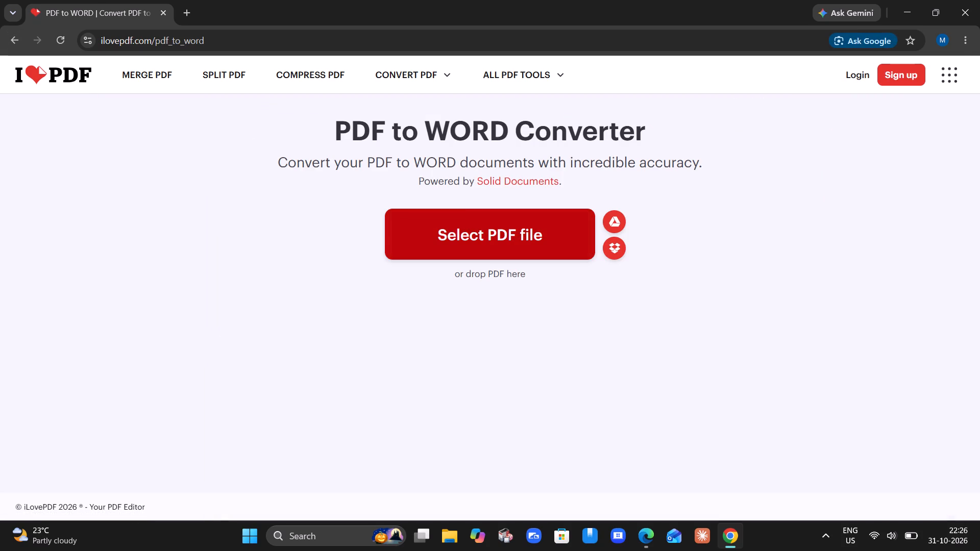
{"action": "left_click", "coordinate": [477, 219]}
{"action": "scroll", "coordinate": [241, 183], "scroll_direction": "down", "scroll_amount": 3}
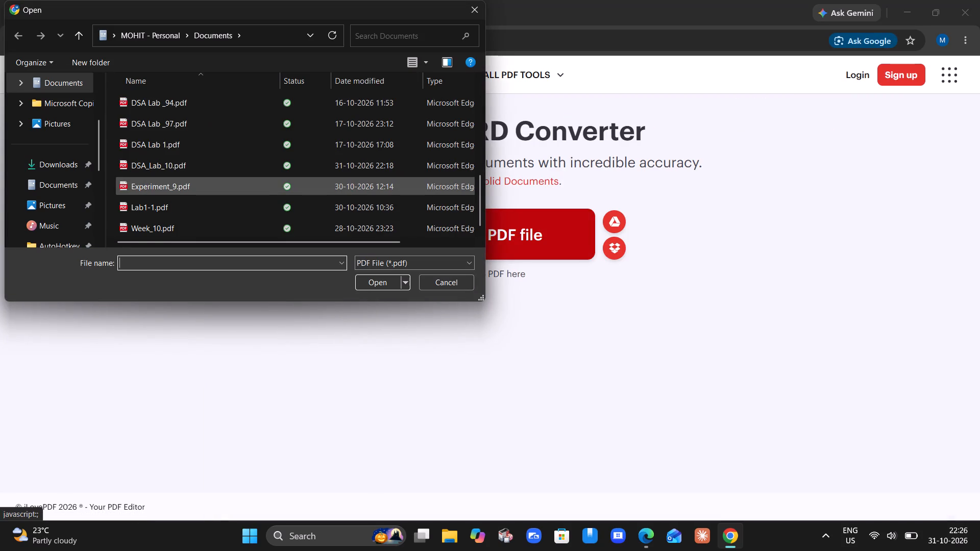
{"action": "scroll", "coordinate": [241, 183], "scroll_direction": "down", "scroll_amount": 1}
{"action": "left_click", "coordinate": [215, 169]}
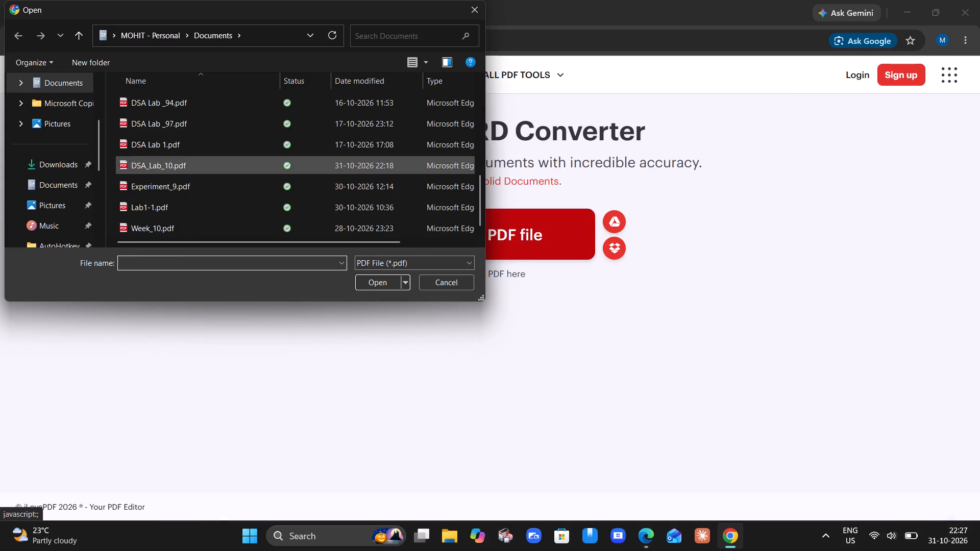
{"action": "double_click", "coordinate": [215, 169]}
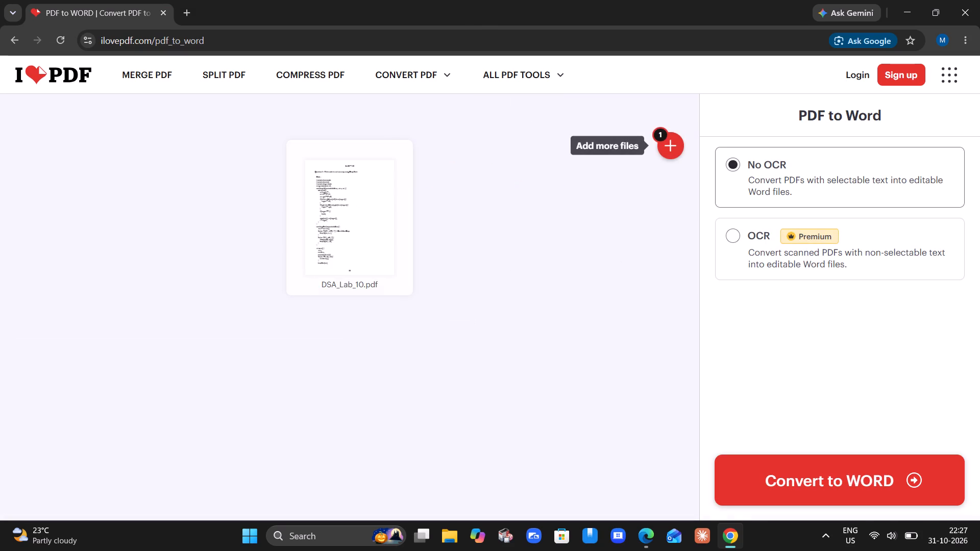
Convert the PDF to Word without OCR and open the downloaded DSA_Lab_10.docx in Word for editing.
{"action": "left_click", "coordinate": [841, 476]}
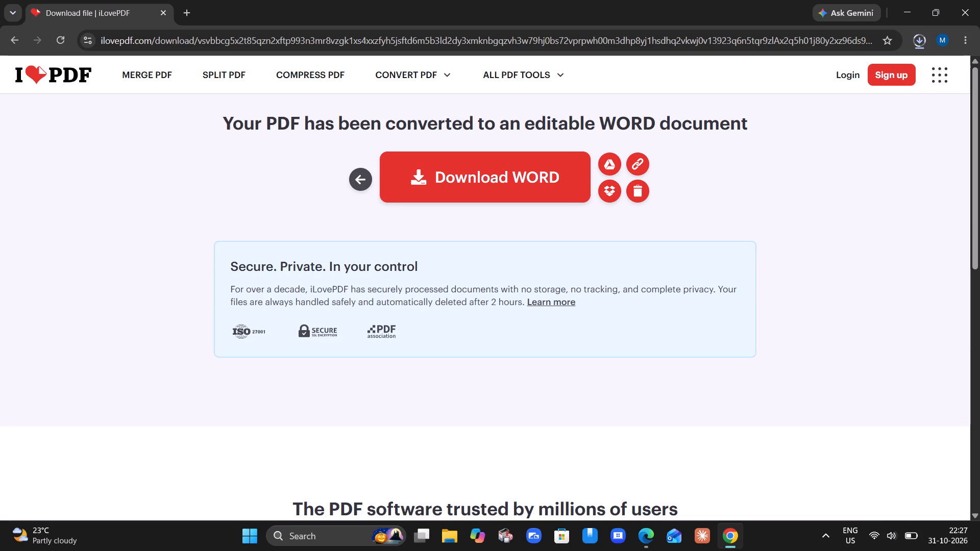
{"action": "left_click", "coordinate": [791, 74]}
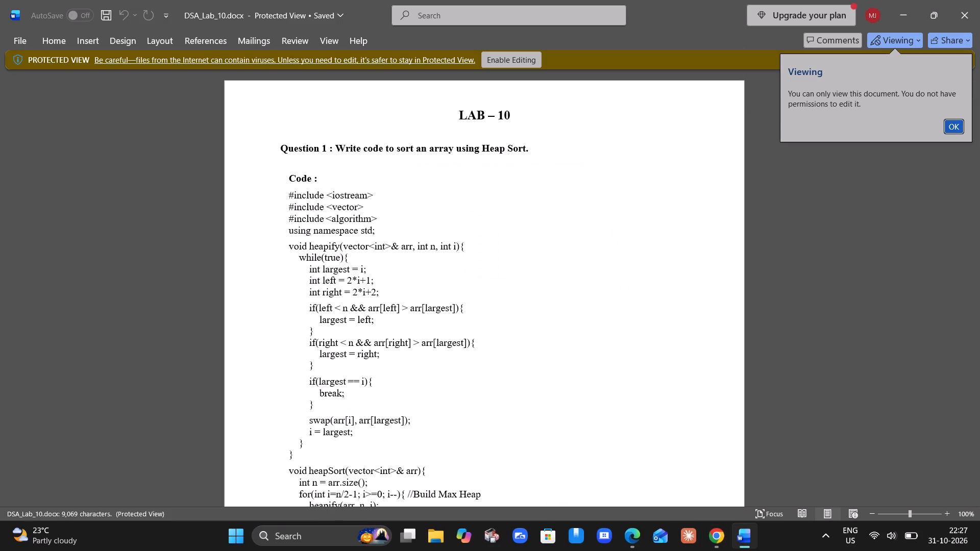
{"action": "left_click", "coordinate": [523, 52]}
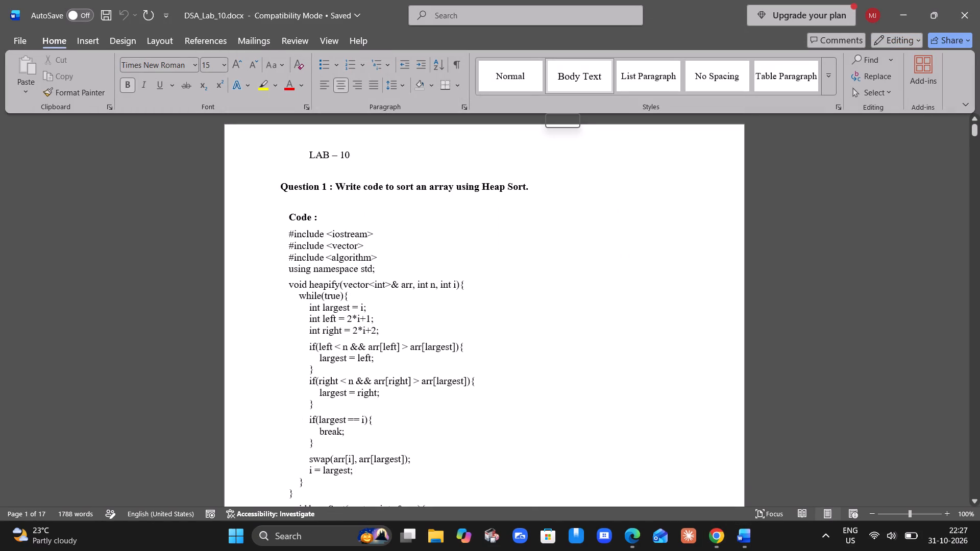
Look through the converted document's questions, code and output screenshots from the first page to the last.
{"action": "scroll", "coordinate": [534, 259], "scroll_direction": "down", "scroll_amount": 2}
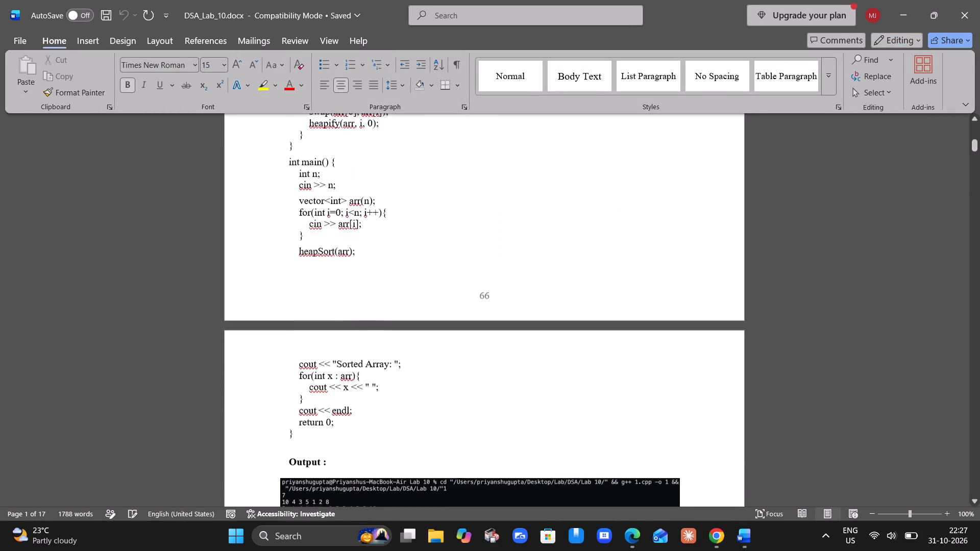
{"action": "scroll", "coordinate": [534, 259], "scroll_direction": "down", "scroll_amount": 4}
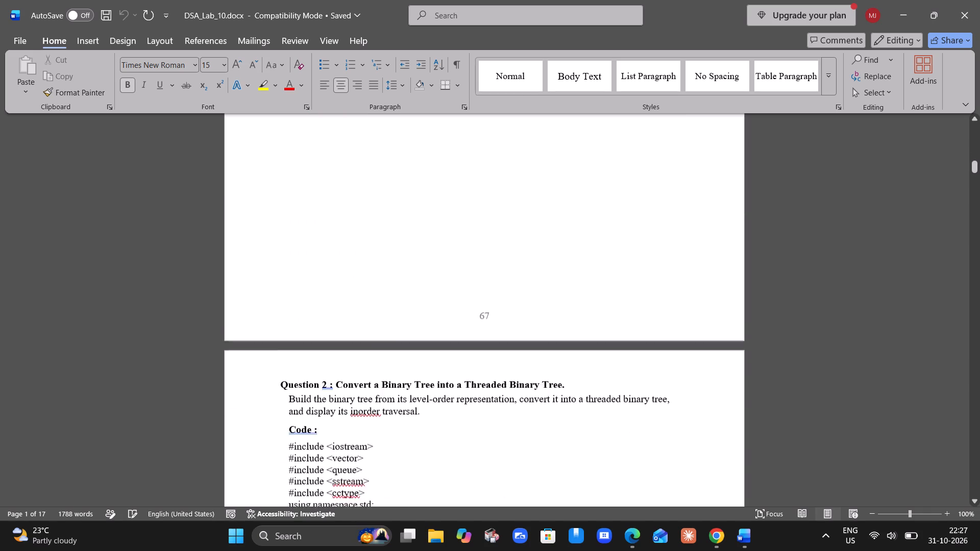
{"action": "scroll", "coordinate": [534, 259], "scroll_direction": "up", "scroll_amount": 1}
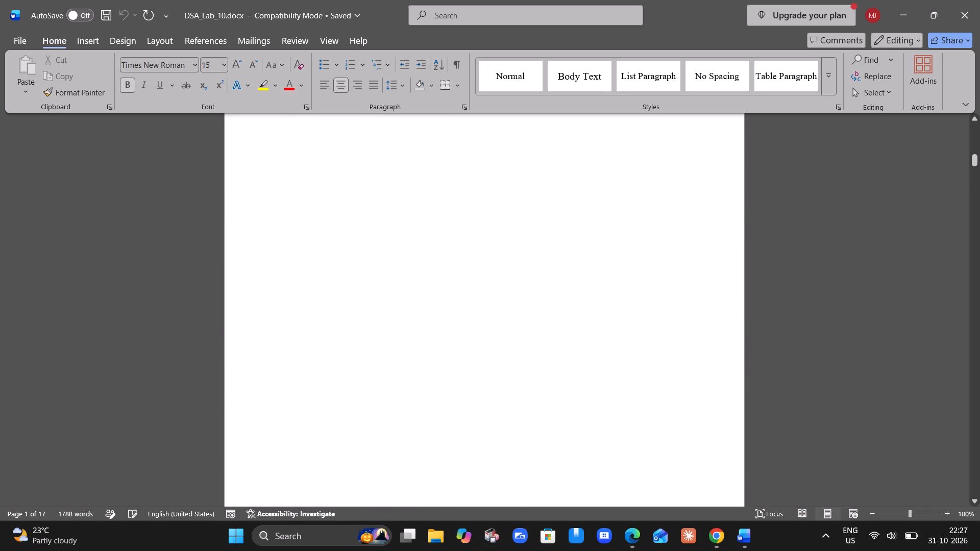
{"action": "scroll", "coordinate": [540, 279], "scroll_direction": "up", "scroll_amount": 2}
{"action": "left_click", "coordinate": [497, 303]}
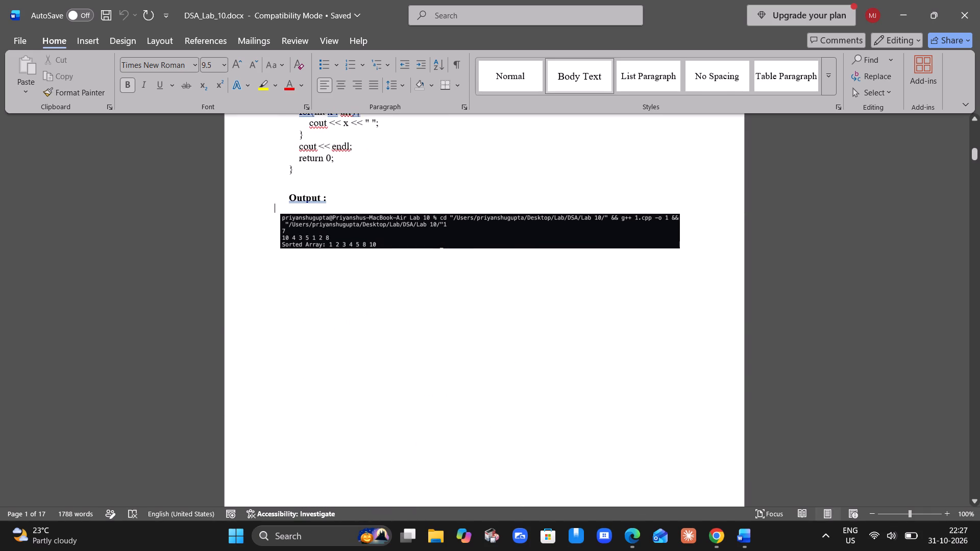
{"action": "scroll", "coordinate": [514, 325], "scroll_direction": "down", "scroll_amount": 10}
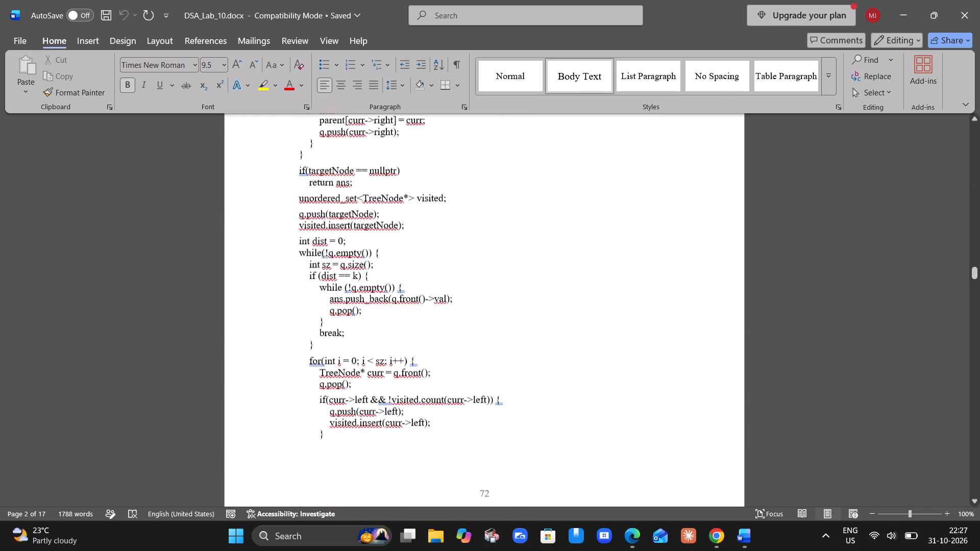
{"action": "scroll", "coordinate": [514, 325], "scroll_direction": "down", "scroll_amount": 13}
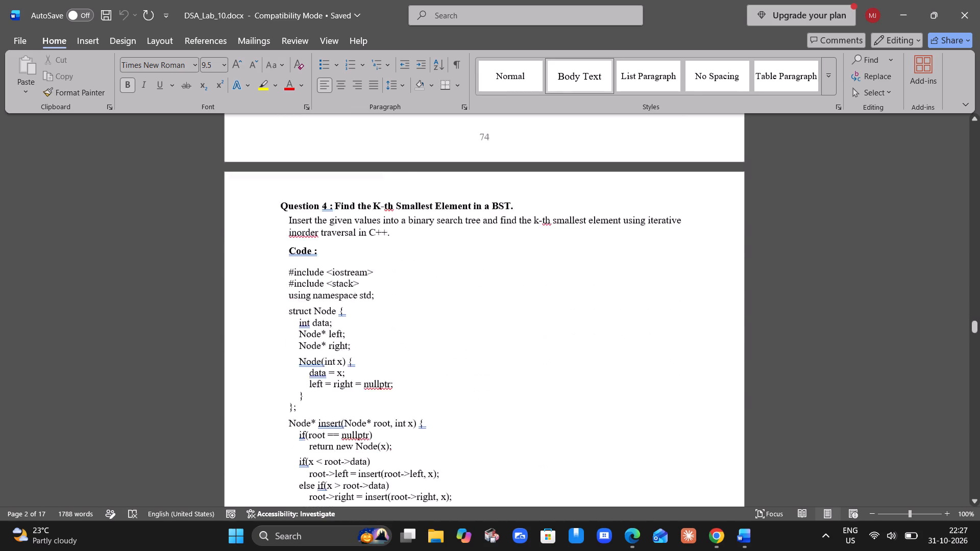
{"action": "scroll", "coordinate": [514, 325], "scroll_direction": "down", "scroll_amount": 14}
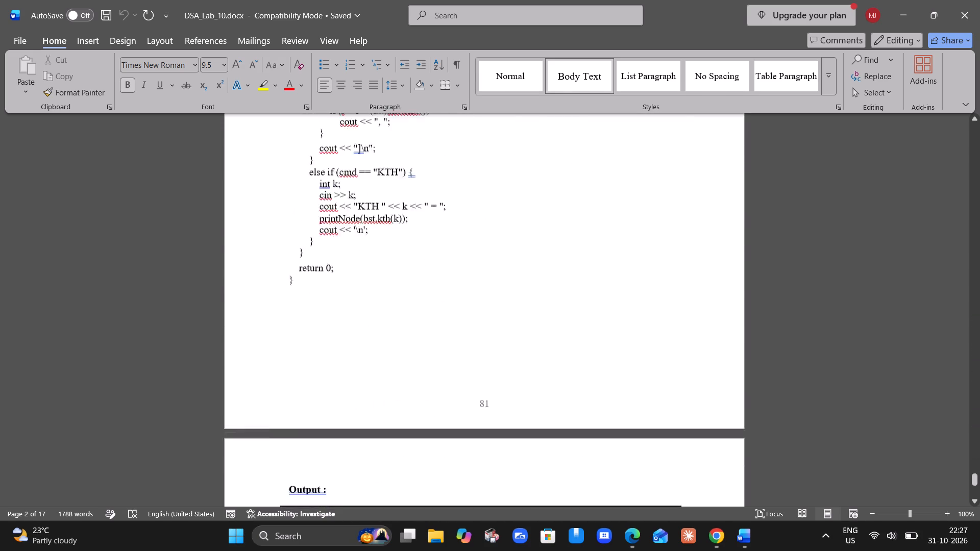
{"action": "scroll", "coordinate": [514, 325], "scroll_direction": "down", "scroll_amount": 6}
{"action": "scroll", "coordinate": [514, 325], "scroll_direction": "up", "scroll_amount": 13}
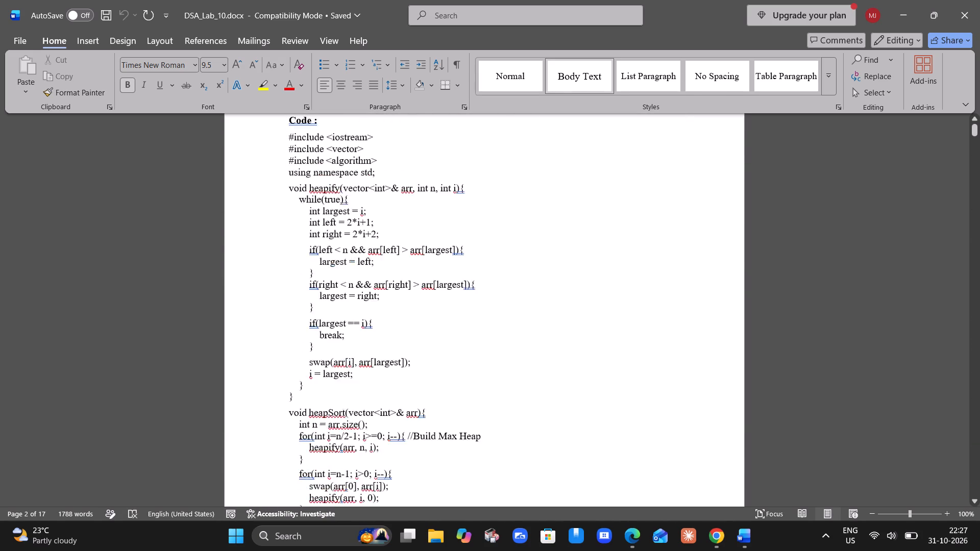
{"action": "scroll", "coordinate": [514, 325], "scroll_direction": "up", "scroll_amount": 4}
{"action": "scroll", "coordinate": [514, 325], "scroll_direction": "down", "scroll_amount": 1}
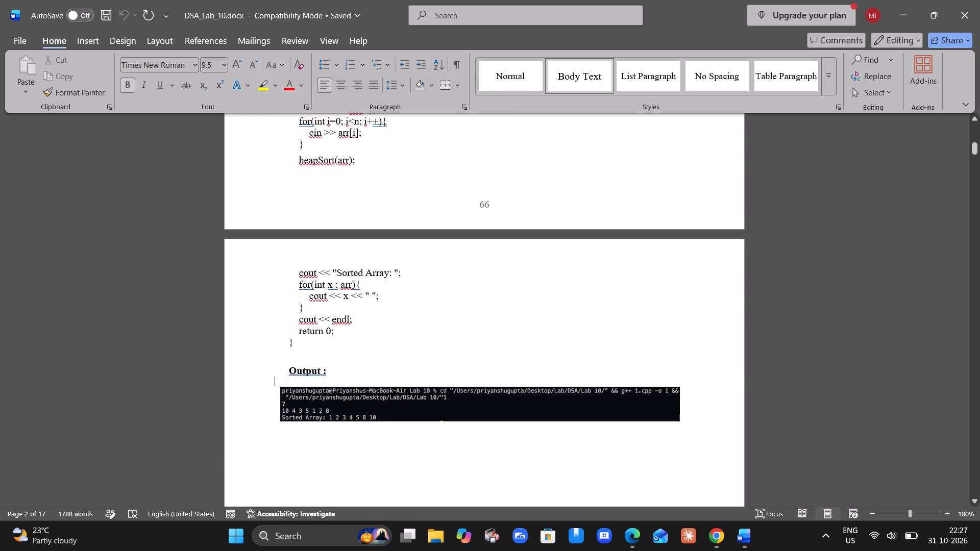
{"action": "scroll", "coordinate": [514, 325], "scroll_direction": "up", "scroll_amount": 7}
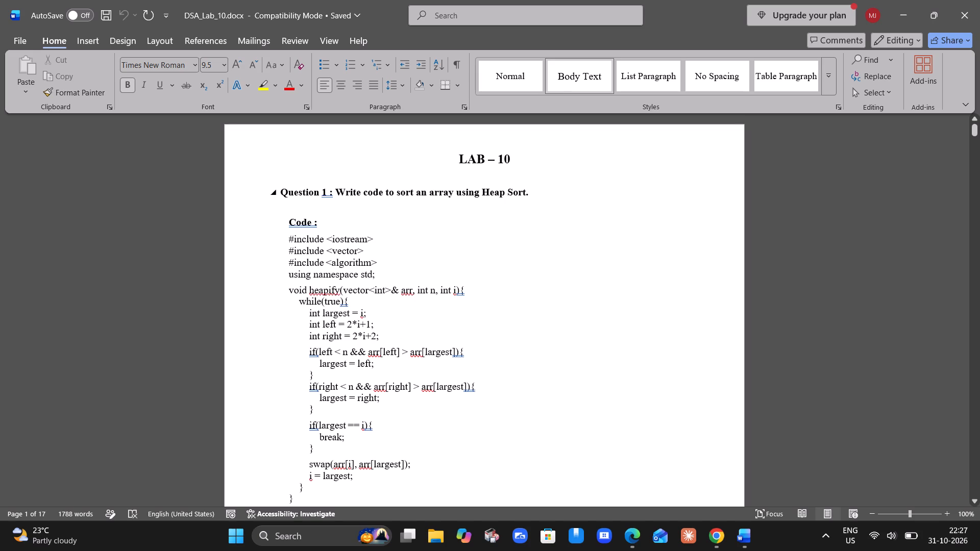
Delete the blank line between the Question 1 heading and its "Code :" label.
{"action": "left_click", "coordinate": [472, 176]}
{"action": "left_click", "coordinate": [368, 202]}
{"action": "key", "text": "BackSpace"}
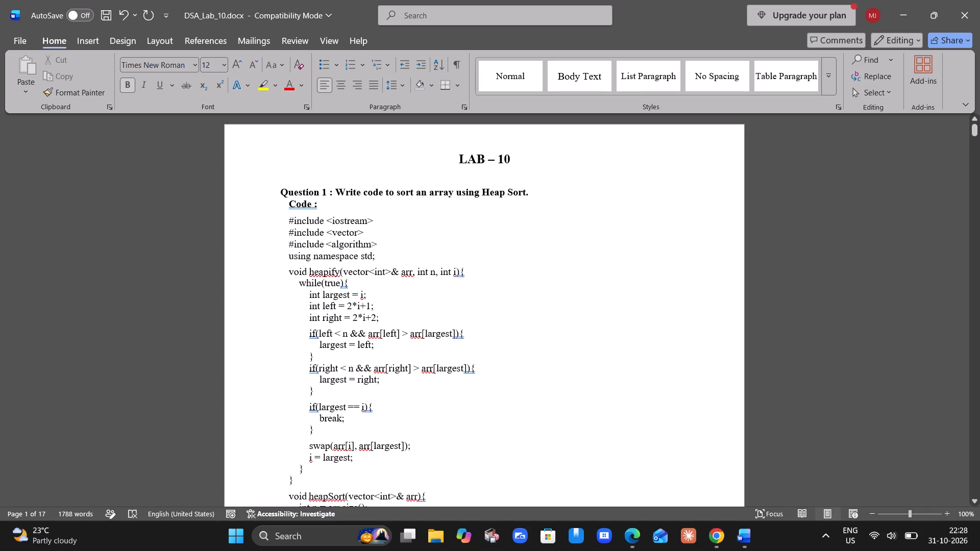
Replace "LAB" with "ASSIGNMENT" in the document title before "– 10".
{"action": "left_click", "coordinate": [484, 164]}
{"action": "key", "text": "BackSpace"}
{"action": "key", "text": "BackSpace"}
{"action": "key", "text": "BackSpace"}
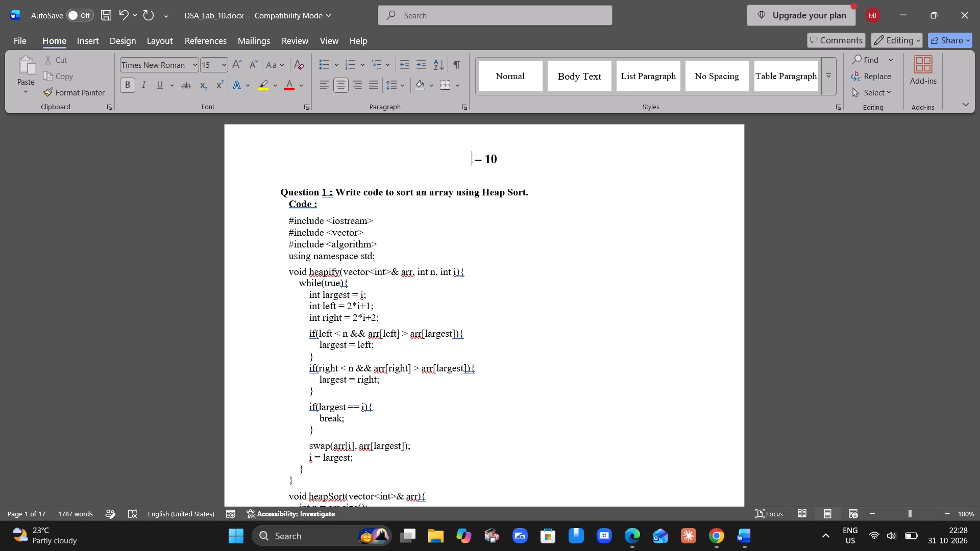
{"action": "type", "text": "ASS"}
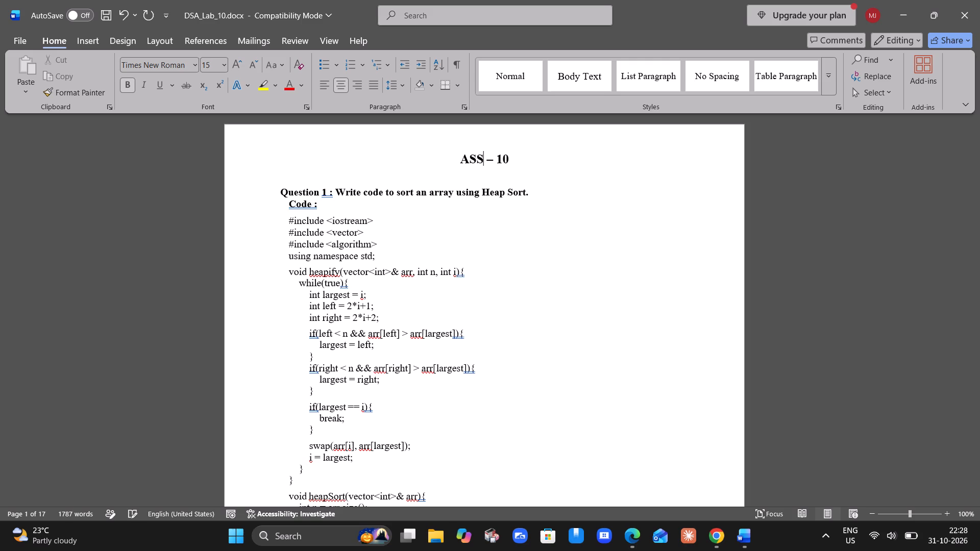
{"action": "type", "text": "IGNMENT"}
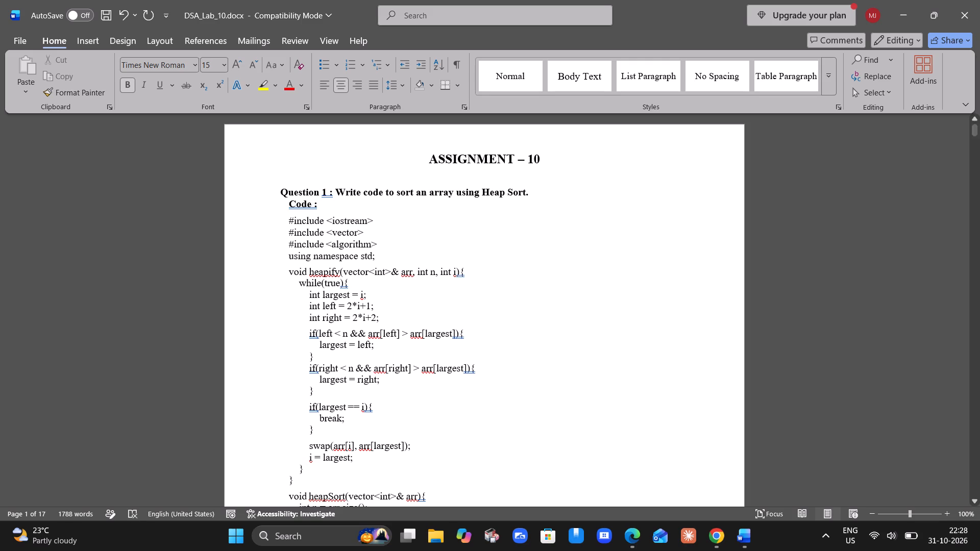
Indent the Question 1 heading with three spaces to line it up with the "Code :" label below.
{"action": "scroll", "coordinate": [476, 251], "scroll_direction": "down", "scroll_amount": 1}
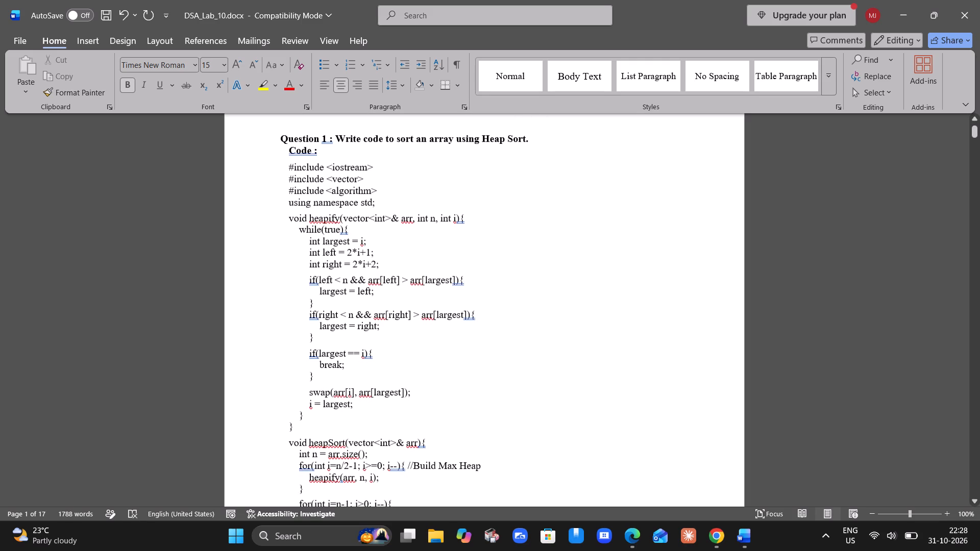
{"action": "left_click", "coordinate": [281, 143]}
{"action": "key", "text": "space"}
{"action": "key", "text": "space"}
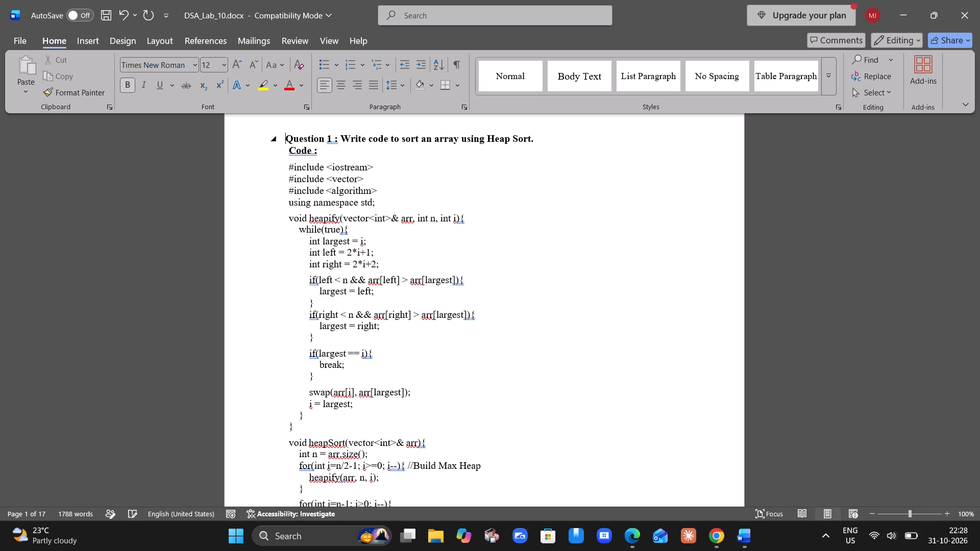
{"action": "key", "text": "space"}
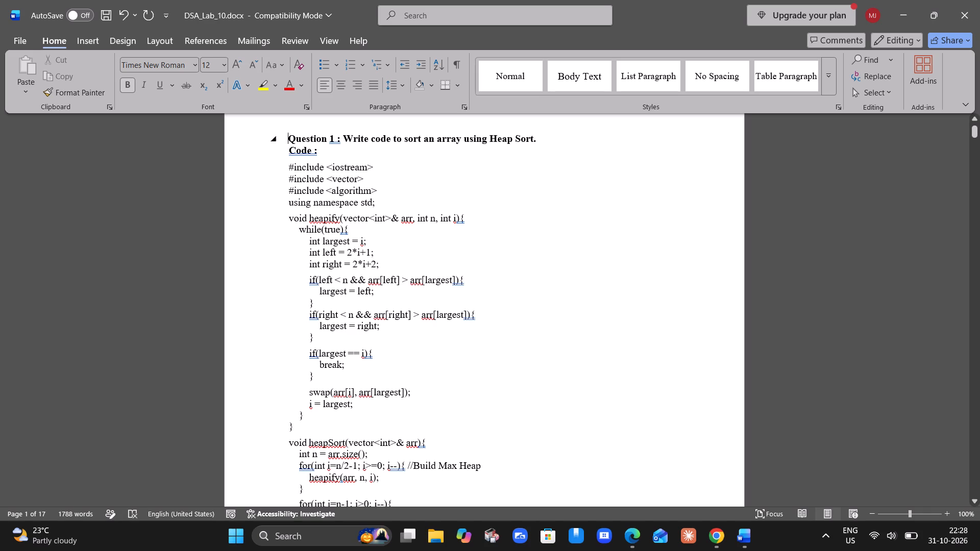
Replace the word "Question" with "Problem" in the first heading about Heap Sort.
{"action": "left_click", "coordinate": [329, 146]}
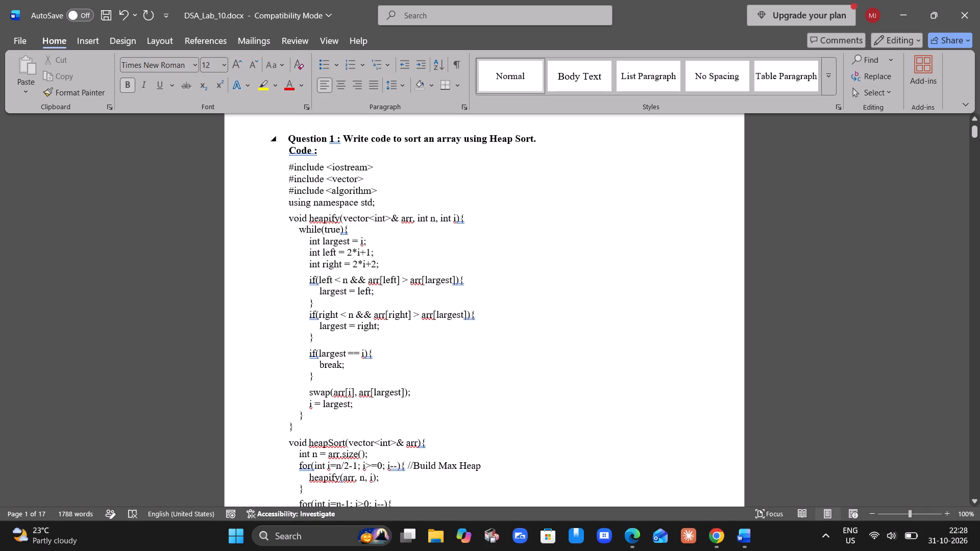
{"action": "left_click", "coordinate": [330, 141]}
{"action": "key", "text": "Left"}
{"action": "key", "text": "BackSpace"}
{"action": "key", "text": "BackSpace"}
{"action": "key", "text": "BackSpace"}
{"action": "key", "text": "BackSpace"}
{"action": "key", "text": "BackSpace"}
{"action": "key", "text": "BackSpace"}
{"action": "key", "text": "BackSpace"}
{"action": "key", "text": "BackSpace"}
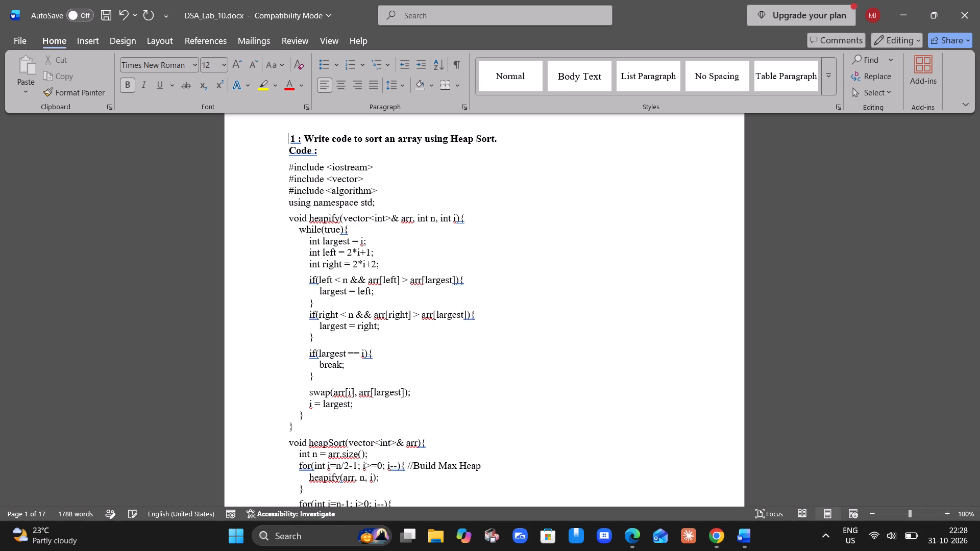
{"action": "type", "text": "roblem"}
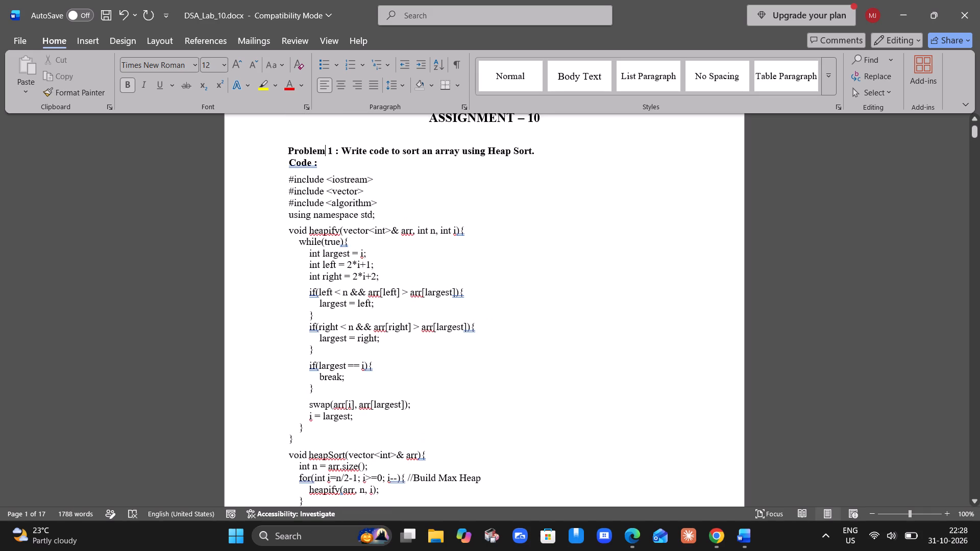
Remove the indent of the Question 2 heading and the blank spacing between it and the first question's output section.
{"action": "scroll", "coordinate": [437, 259], "scroll_direction": "down", "scroll_amount": 1}
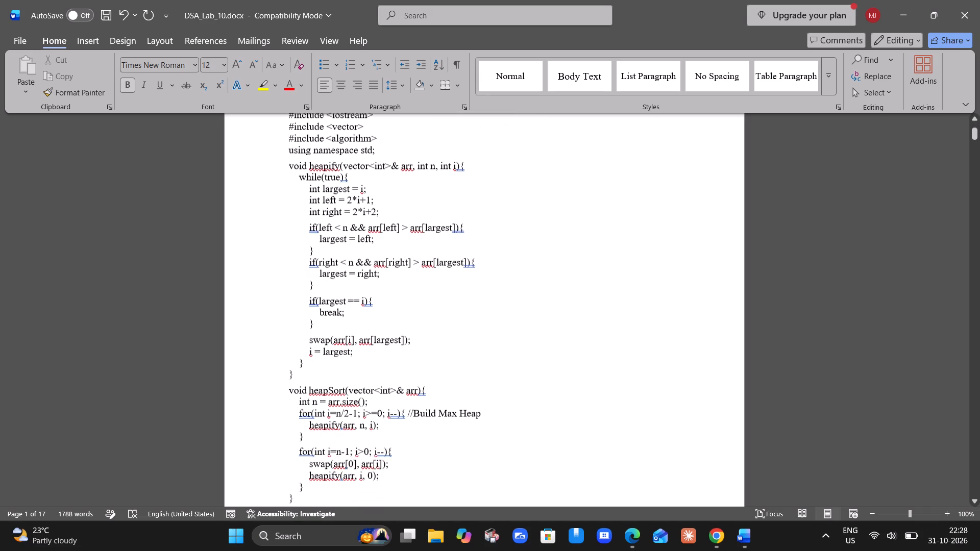
{"action": "scroll", "coordinate": [437, 259], "scroll_direction": "down", "scroll_amount": 2}
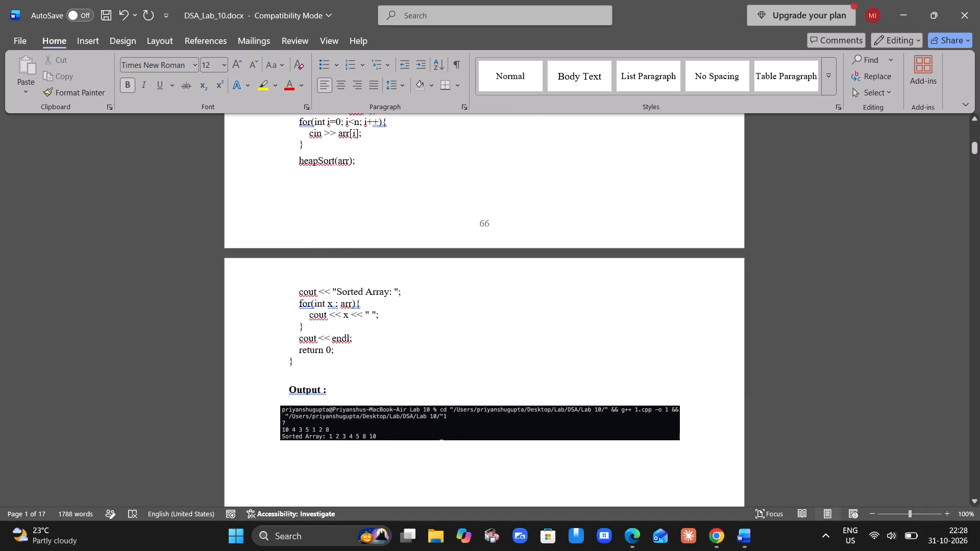
{"action": "scroll", "coordinate": [437, 259], "scroll_direction": "down", "scroll_amount": 3}
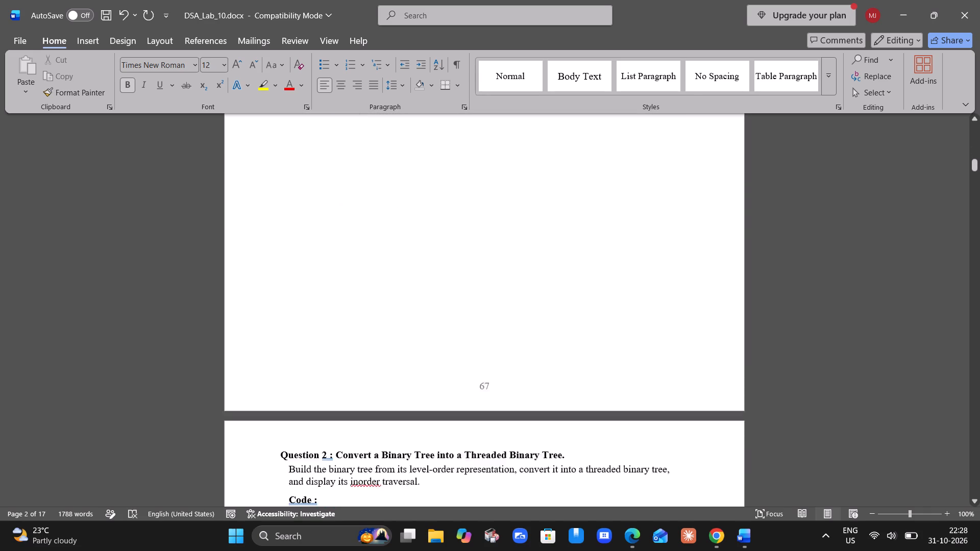
{"action": "scroll", "coordinate": [440, 226], "scroll_direction": "down", "scroll_amount": 2}
{"action": "scroll", "coordinate": [346, 247], "scroll_direction": "up", "scroll_amount": 2}
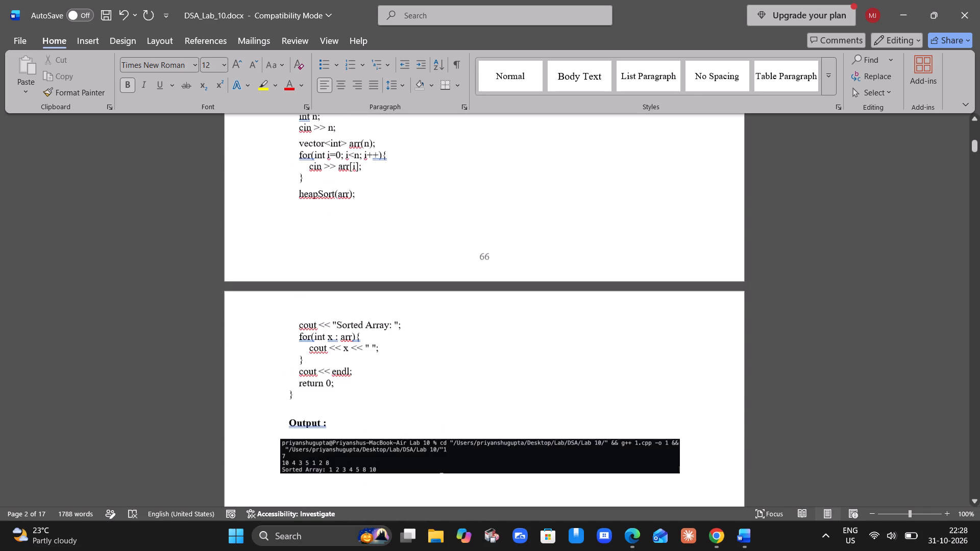
{"action": "scroll", "coordinate": [347, 236], "scroll_direction": "down", "scroll_amount": 3}
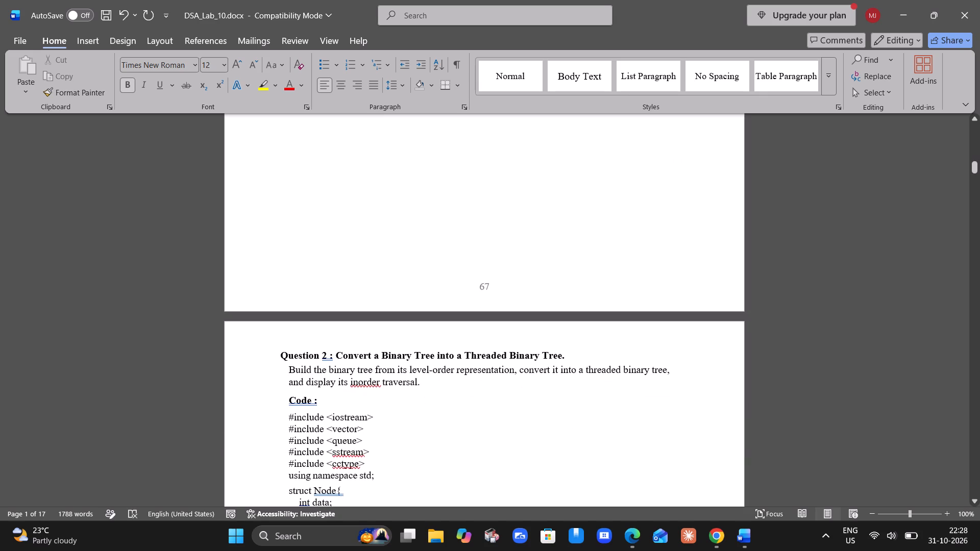
{"action": "left_click", "coordinate": [282, 360]}
{"action": "key", "text": "BackSpace"}
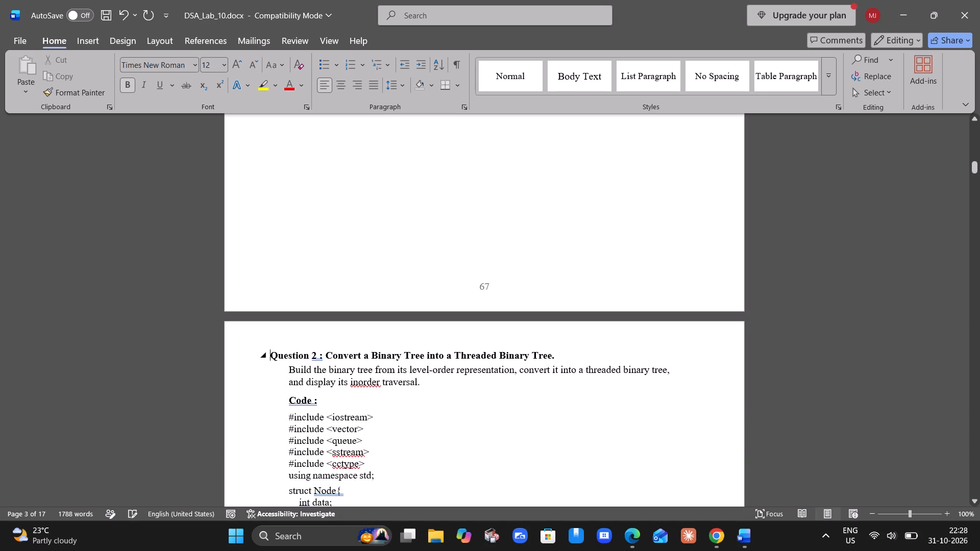
{"action": "key", "text": "BackSpace"}
{"action": "key", "text": "BackSpace"}
{"action": "key", "text": "BackSpace"}
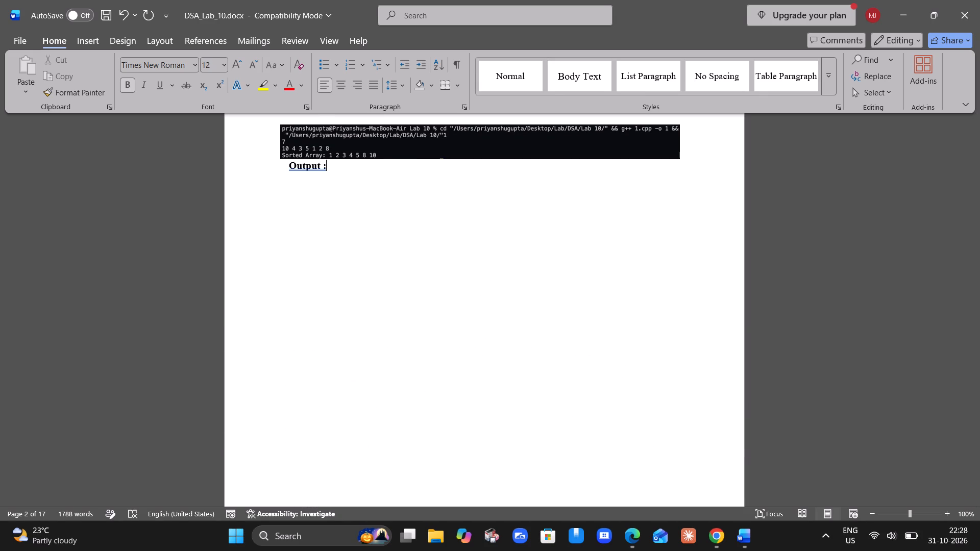
Delete the "Output :" label beneath the Heap Sort output screenshot.
{"action": "scroll", "coordinate": [347, 411], "scroll_direction": "up", "scroll_amount": 1}
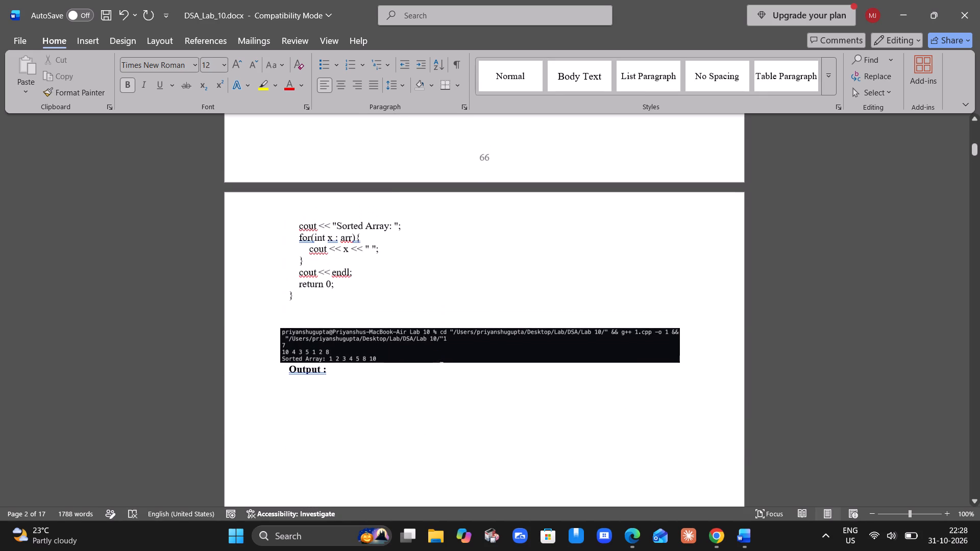
{"action": "left_click_drag", "start_coordinate": [325, 377], "coordinate": [309, 374]}
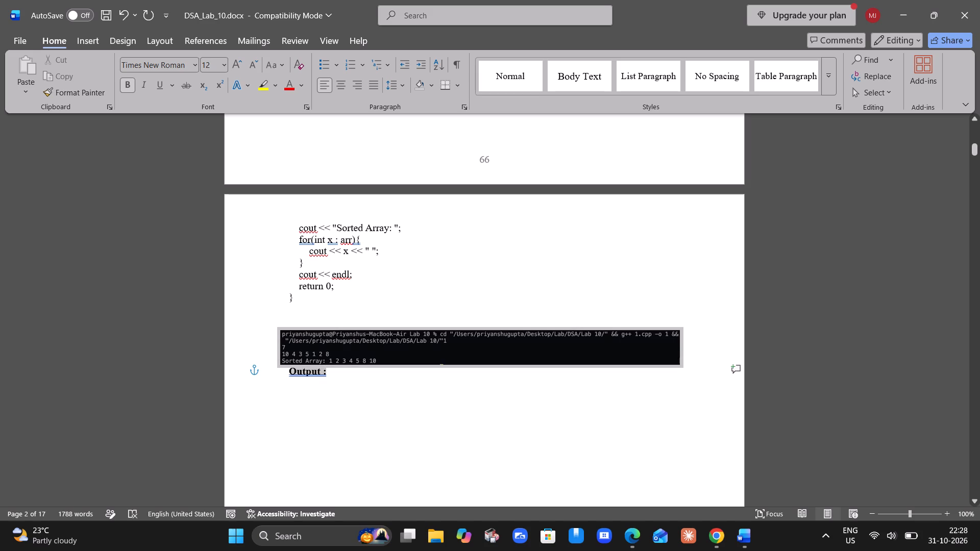
{"action": "left_click_drag", "start_coordinate": [309, 374], "coordinate": [367, 394]}
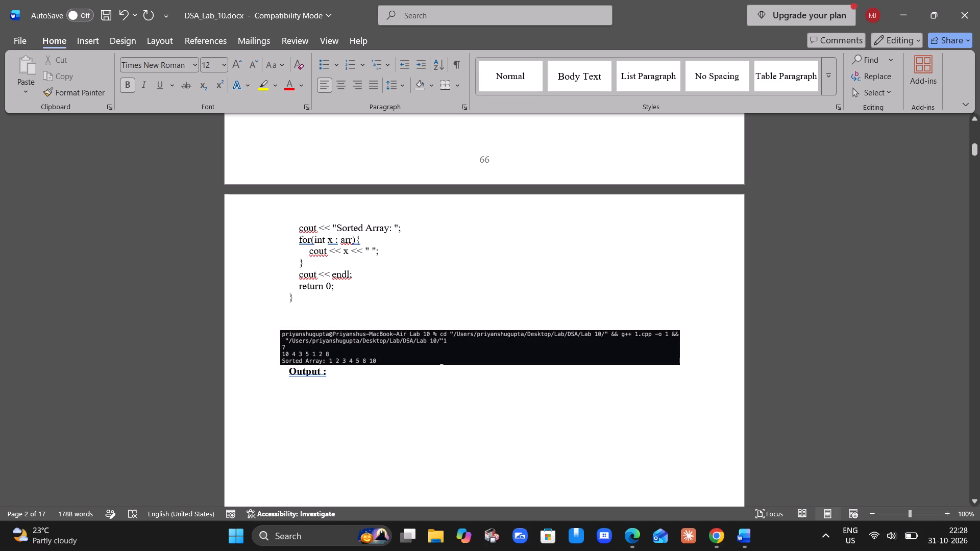
{"action": "key", "text": "BackSpace"}
{"action": "key", "text": "BackSpace"}
{"action": "key", "text": "BackSpace"}
{"action": "key", "text": "BackSpace"}
{"action": "key", "text": "BackSpace"}
{"action": "key", "text": "BackSpace"}
{"action": "key", "text": "BackSpace"}
{"action": "key", "text": "BackSpace"}
{"action": "key", "text": "BackSpace"}
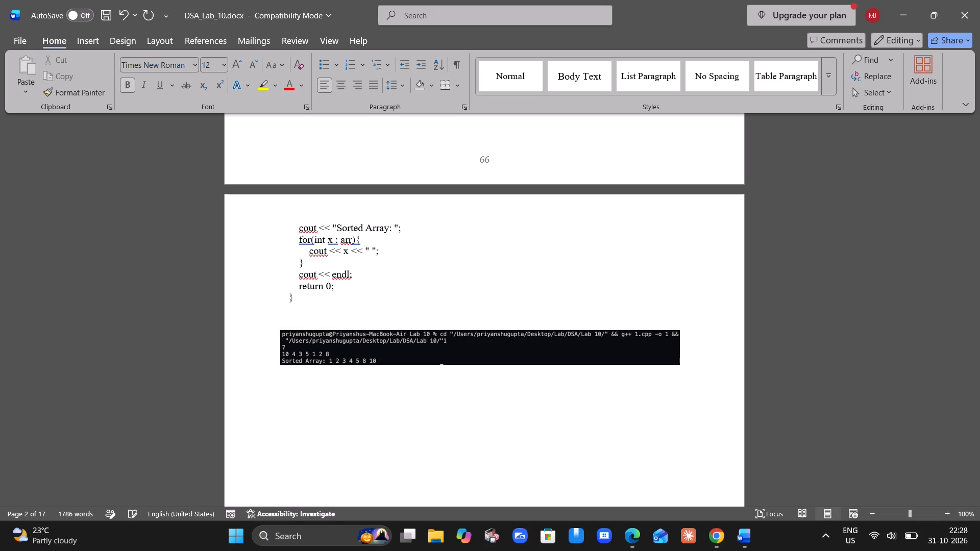
Add an indented "Output:" label on the empty line between the Heap Sort code and its output screenshot.
{"action": "left_click", "coordinate": [347, 315]}
{"action": "key", "text": "space"}
{"action": "key", "text": "space"}
{"action": "key", "text": "space"}
{"action": "key", "text": "space"}
{"action": "key", "text": "space"}
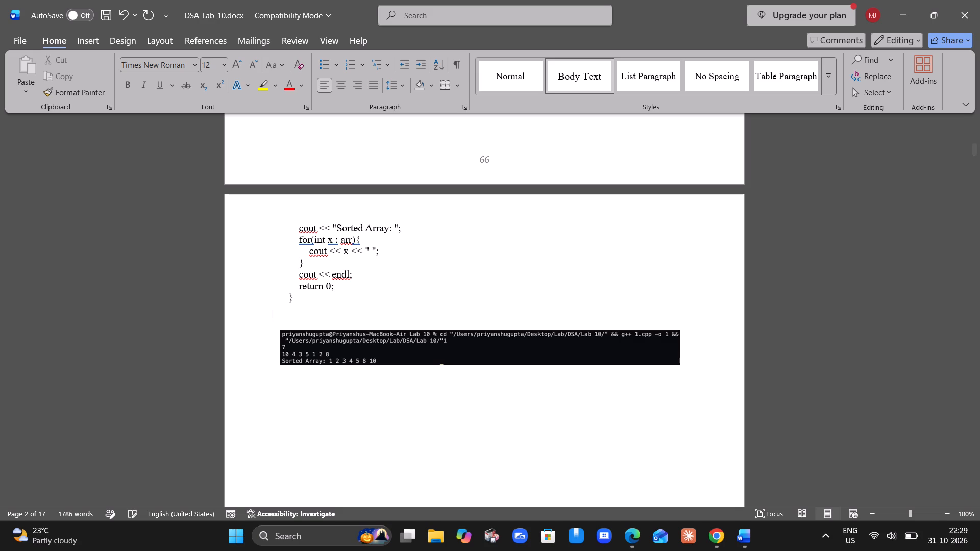
{"action": "key", "text": "space"}
{"action": "key", "text": "BackSpace"}
{"action": "key", "text": "Down"}
{"action": "key", "text": "Up"}
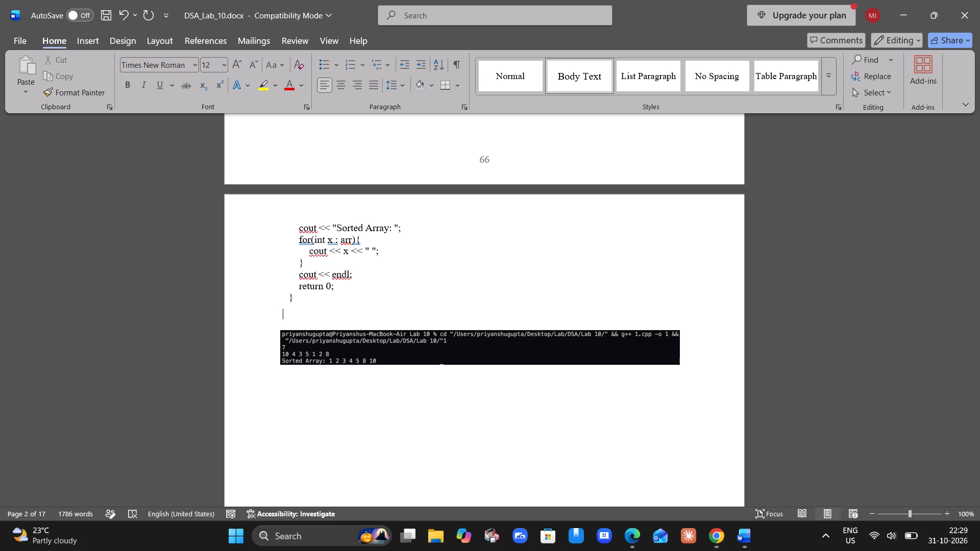
{"action": "key", "text": "Down"}
{"action": "key", "text": "Up"}
{"action": "key", "text": "shift+colon"}
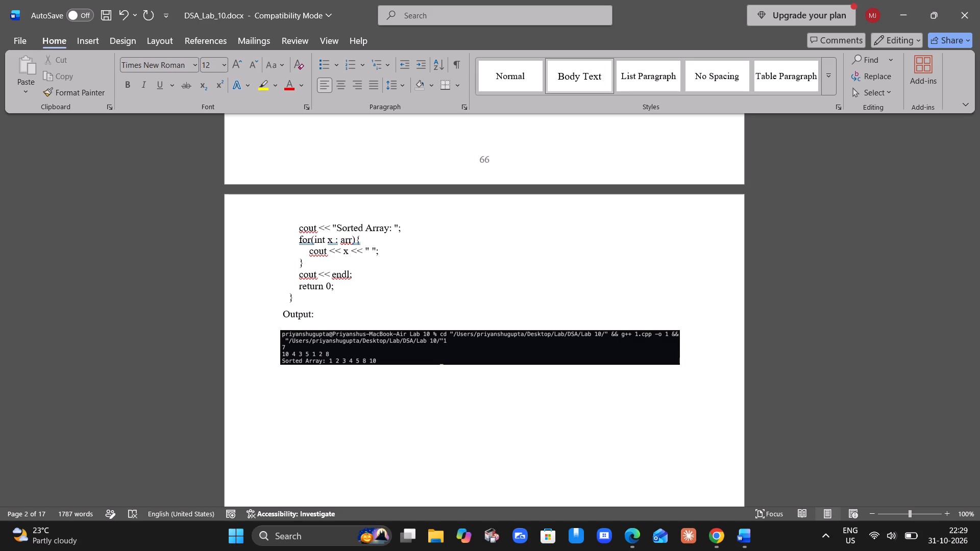
Move the Heap Sort output screenshot slightly up so it sits directly beneath the "Output:" label.
{"action": "key", "text": "Down"}
{"action": "left_click", "coordinate": [328, 320]}
{"action": "left_click_drag", "start_coordinate": [411, 350], "coordinate": [418, 345]}
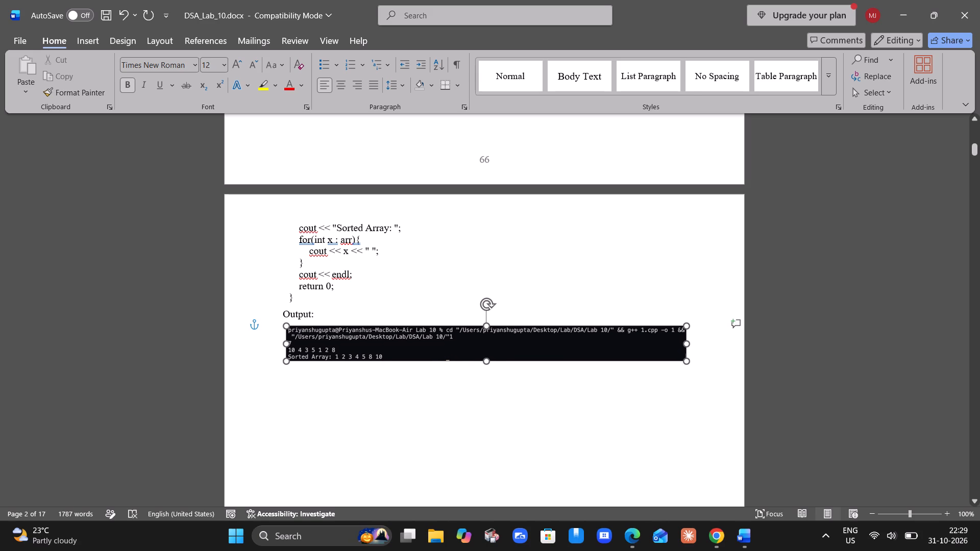
{"action": "left_click_drag", "start_coordinate": [418, 345], "coordinate": [415, 342]}
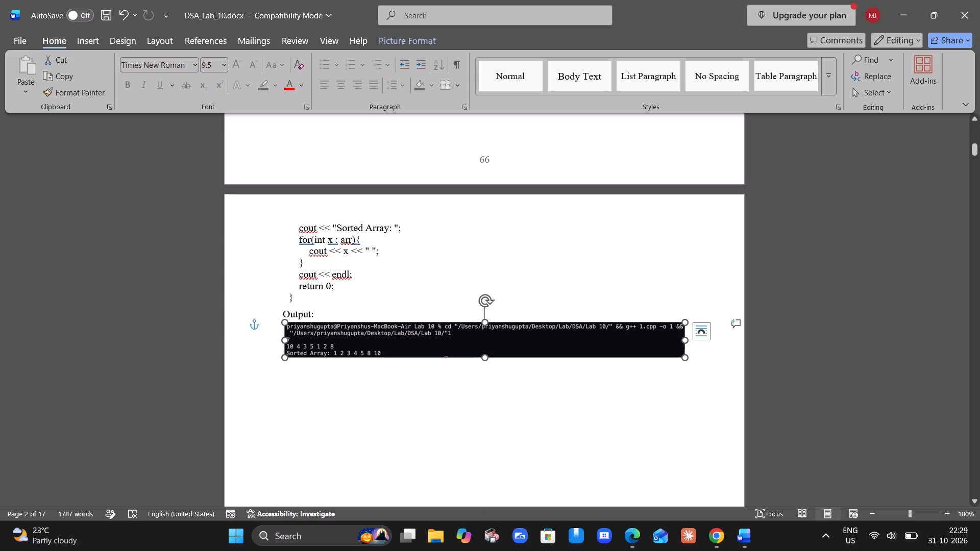
{"action": "left_click", "coordinate": [574, 284]}
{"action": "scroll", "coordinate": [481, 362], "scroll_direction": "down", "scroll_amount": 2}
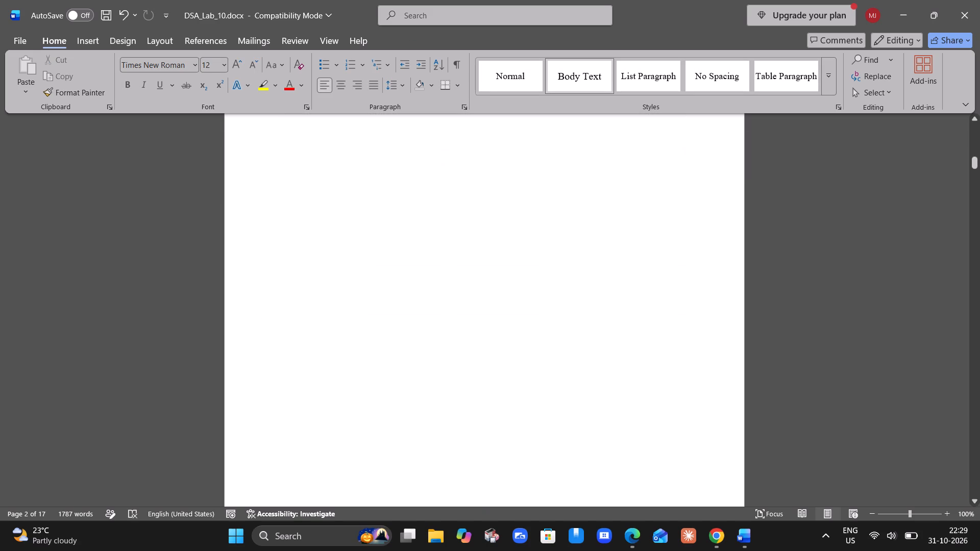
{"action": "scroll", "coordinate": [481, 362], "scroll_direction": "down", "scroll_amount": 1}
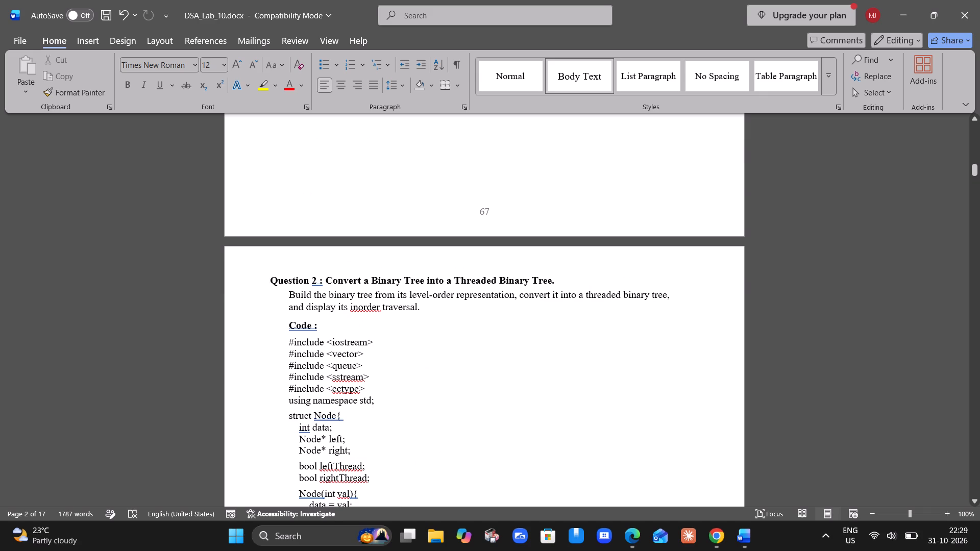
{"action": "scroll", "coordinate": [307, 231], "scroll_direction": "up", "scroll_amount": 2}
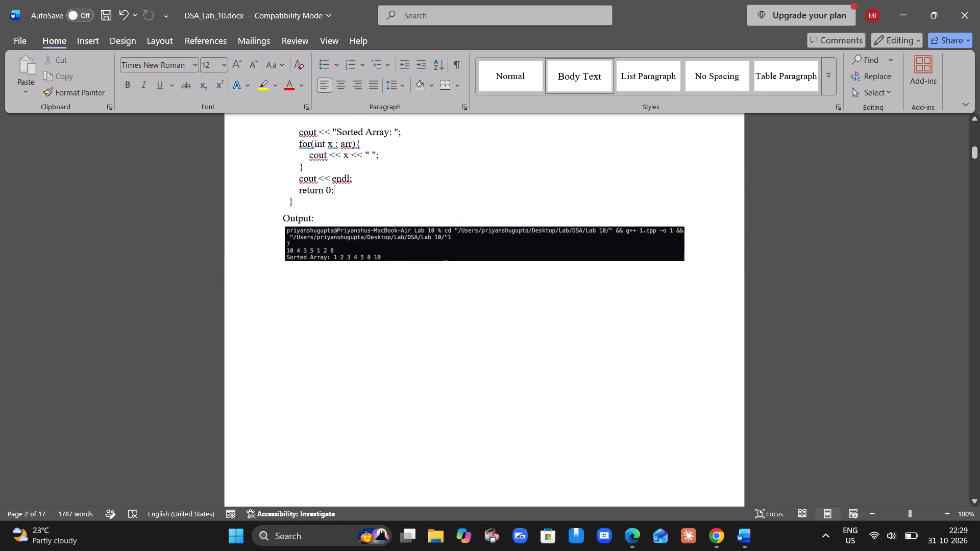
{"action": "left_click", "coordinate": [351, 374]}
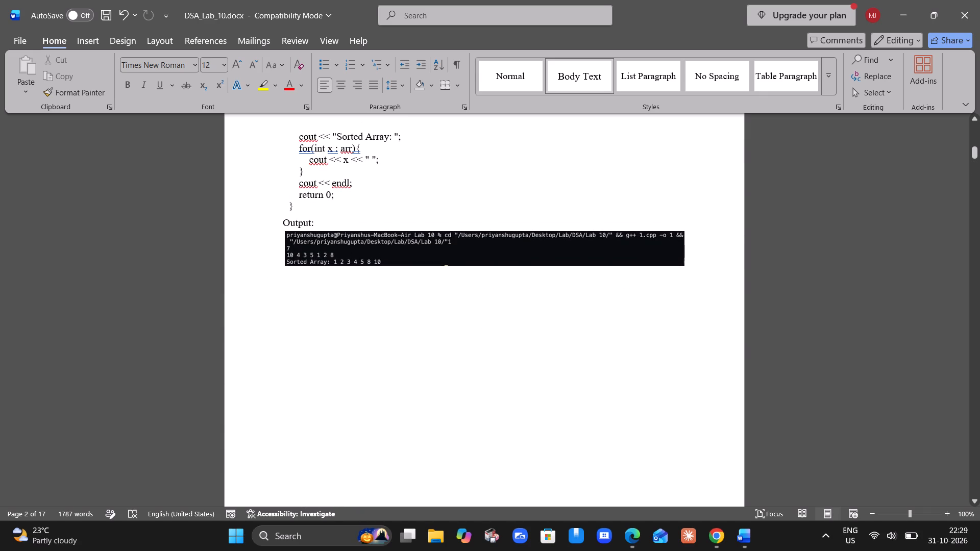
Close the DSA_Lab_10.docx document without saving its changes.
{"action": "left_click", "coordinate": [978, 0]}
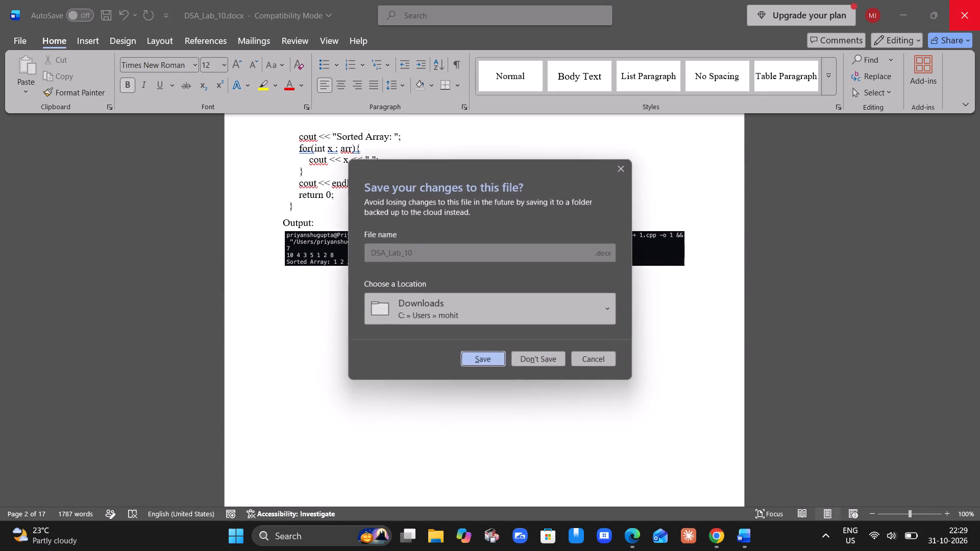
{"action": "left_click", "coordinate": [537, 356]}
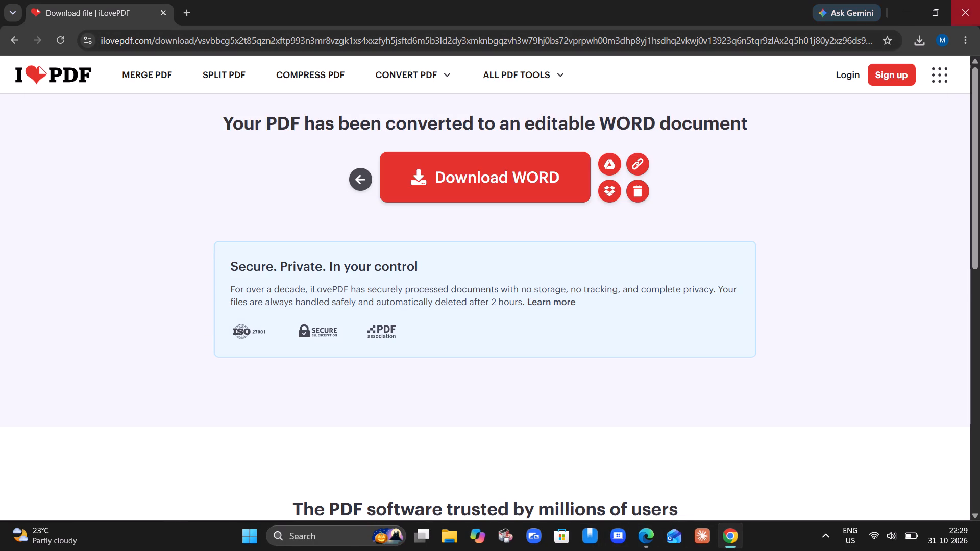
Search Google for "pdf editor" in a new browser tab.
{"action": "left_click", "coordinate": [186, 13]}
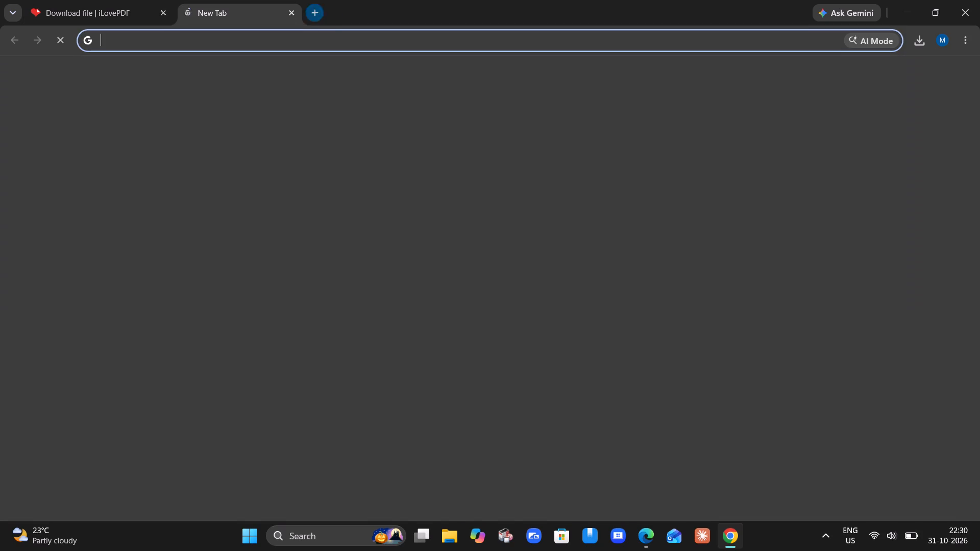
{"action": "left_click", "coordinate": [374, 245]}
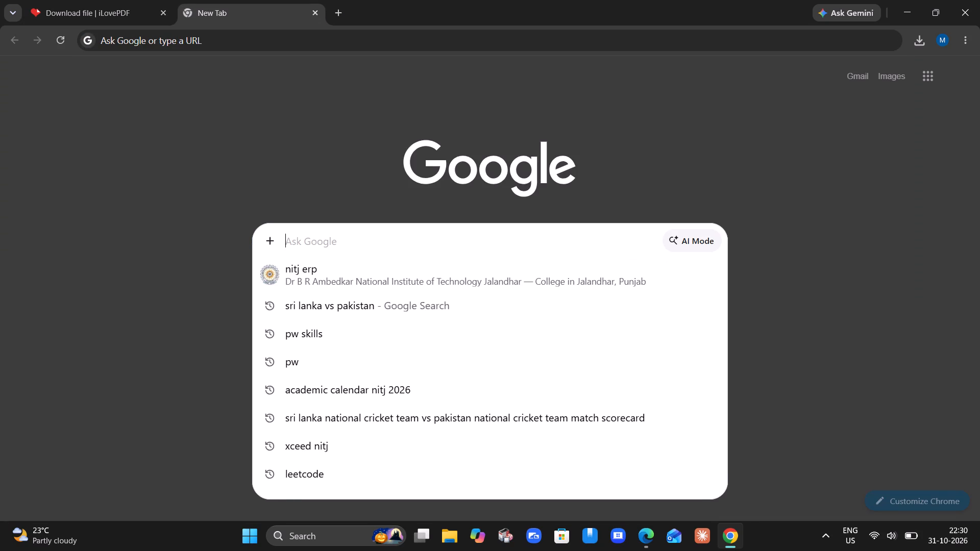
{"action": "type", "text": "ffef"}
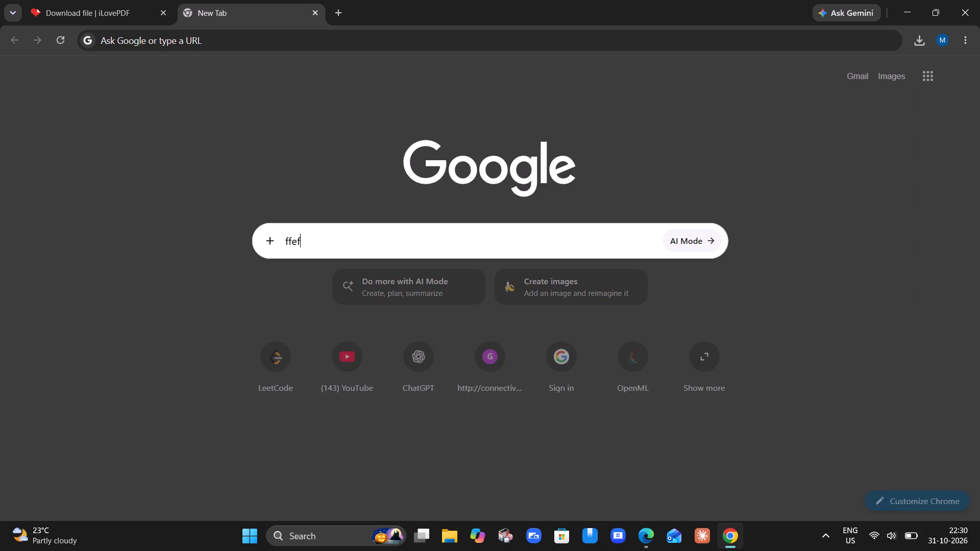
{"action": "key", "text": "BackSpace"}
{"action": "key", "text": "BackSpace"}
{"action": "key", "text": "BackSpace"}
{"action": "key", "text": "BackSpace"}
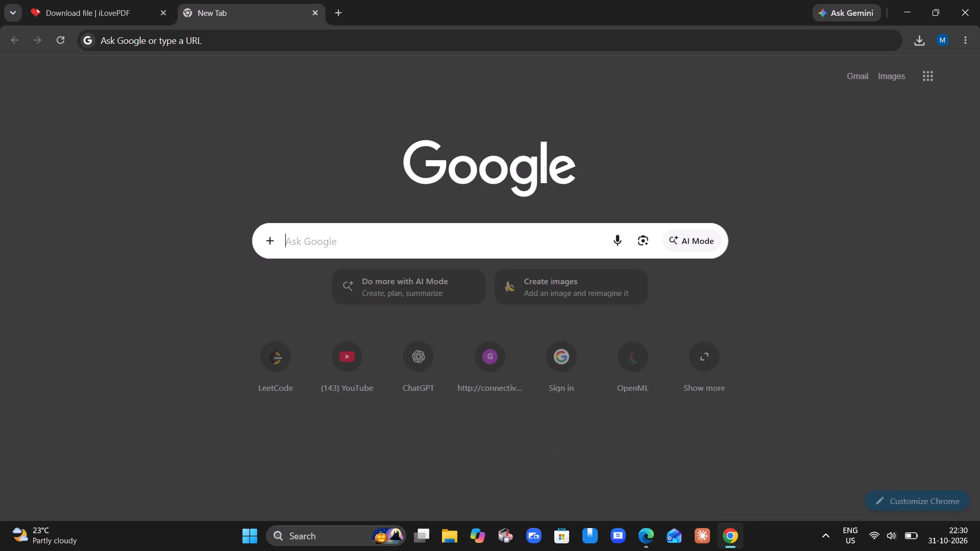
{"action": "key", "text": "p"}
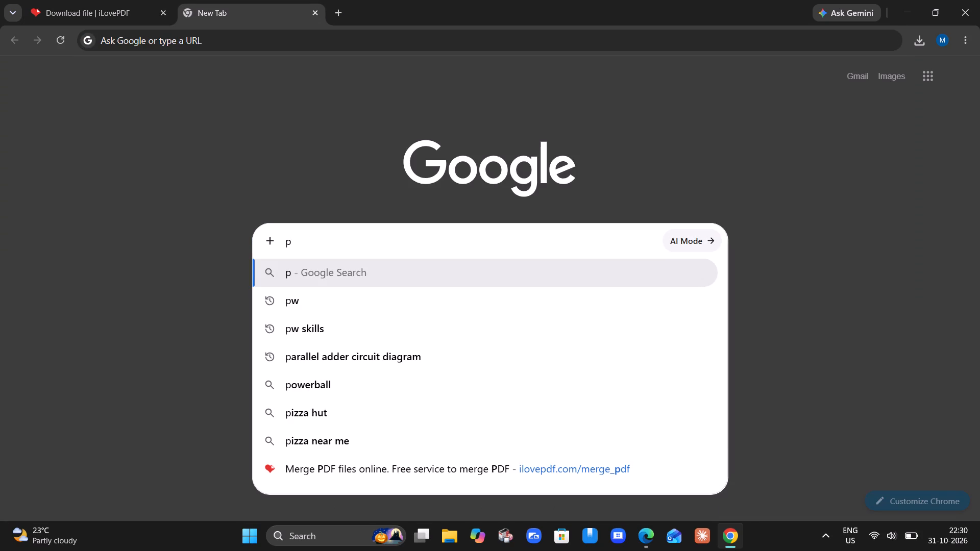
{"action": "type", "text": "df"}
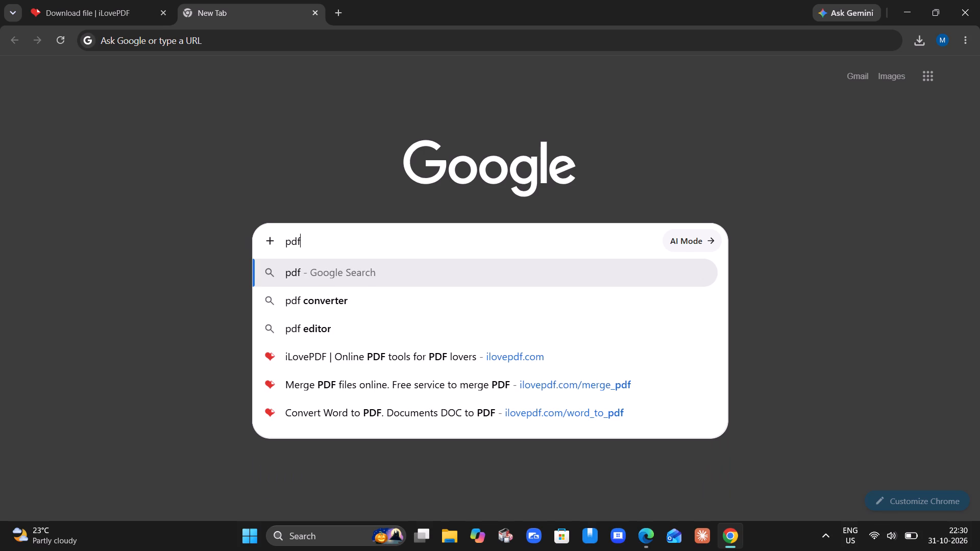
{"action": "left_click", "coordinate": [427, 336]}
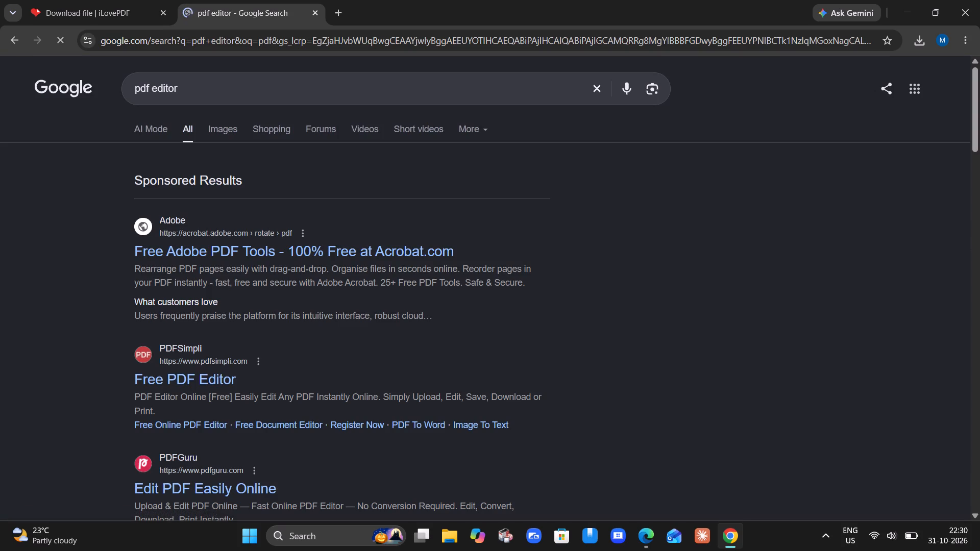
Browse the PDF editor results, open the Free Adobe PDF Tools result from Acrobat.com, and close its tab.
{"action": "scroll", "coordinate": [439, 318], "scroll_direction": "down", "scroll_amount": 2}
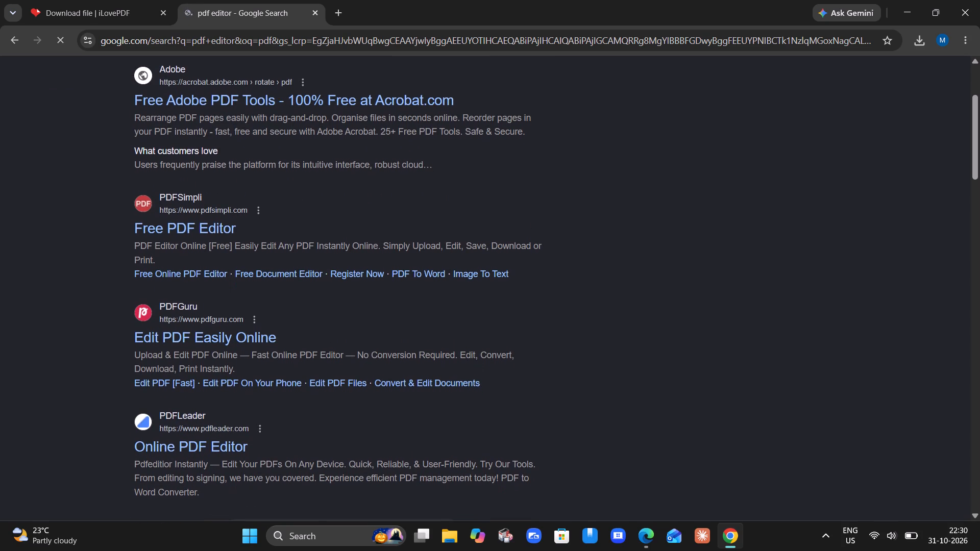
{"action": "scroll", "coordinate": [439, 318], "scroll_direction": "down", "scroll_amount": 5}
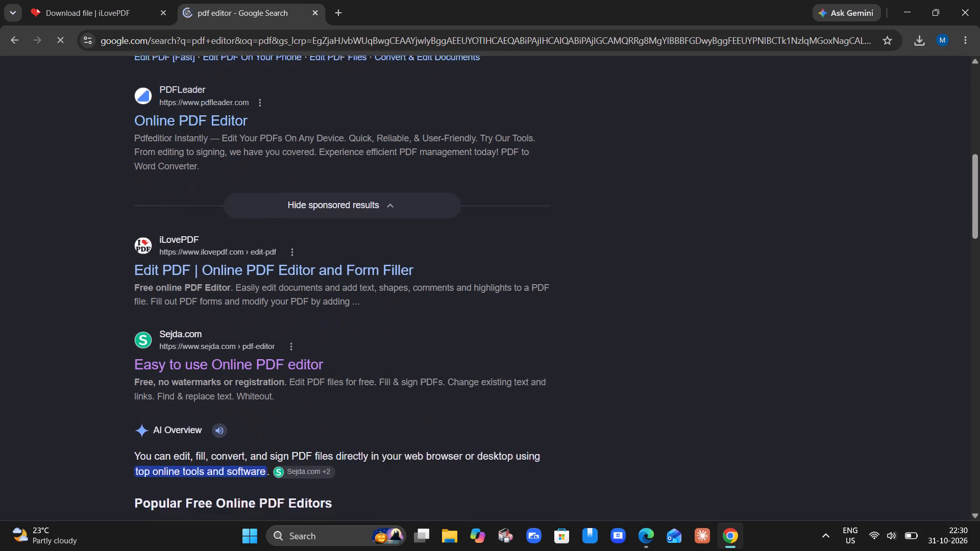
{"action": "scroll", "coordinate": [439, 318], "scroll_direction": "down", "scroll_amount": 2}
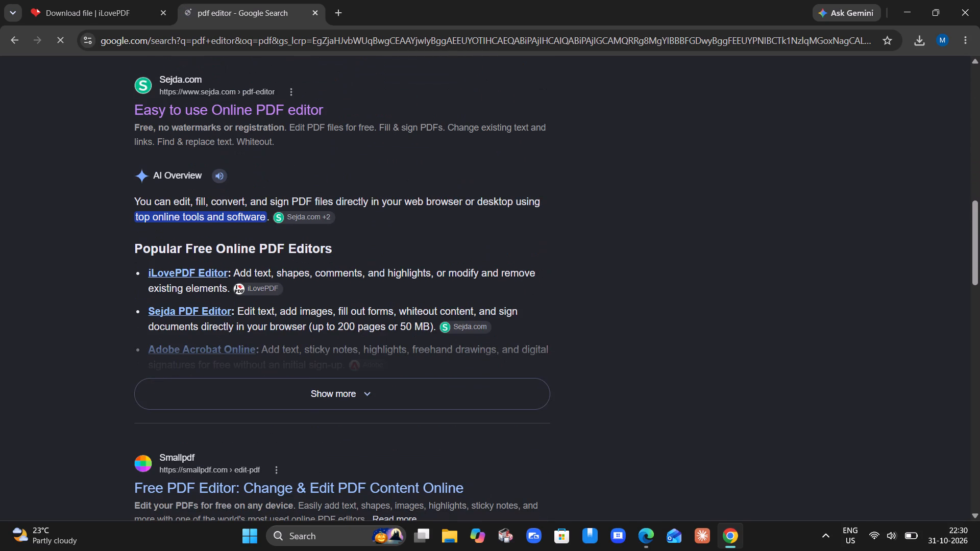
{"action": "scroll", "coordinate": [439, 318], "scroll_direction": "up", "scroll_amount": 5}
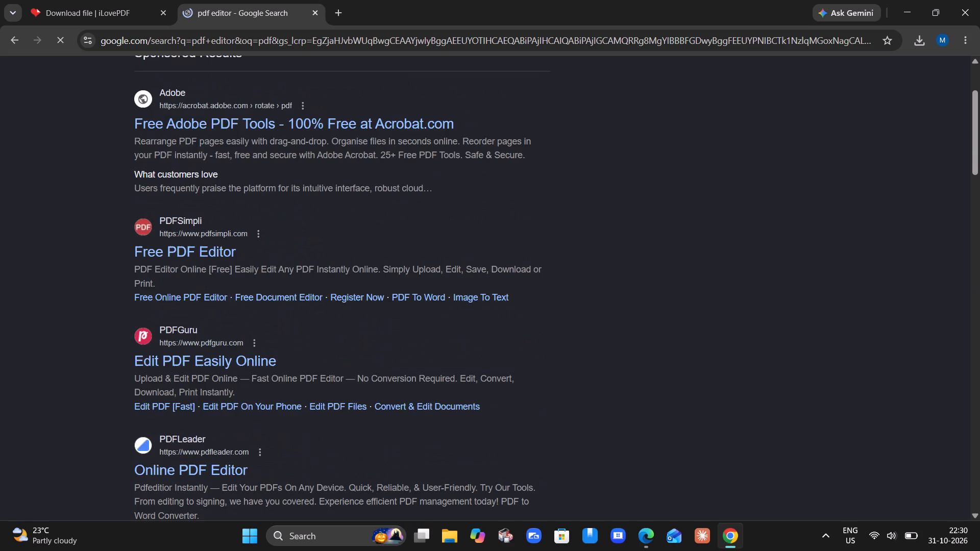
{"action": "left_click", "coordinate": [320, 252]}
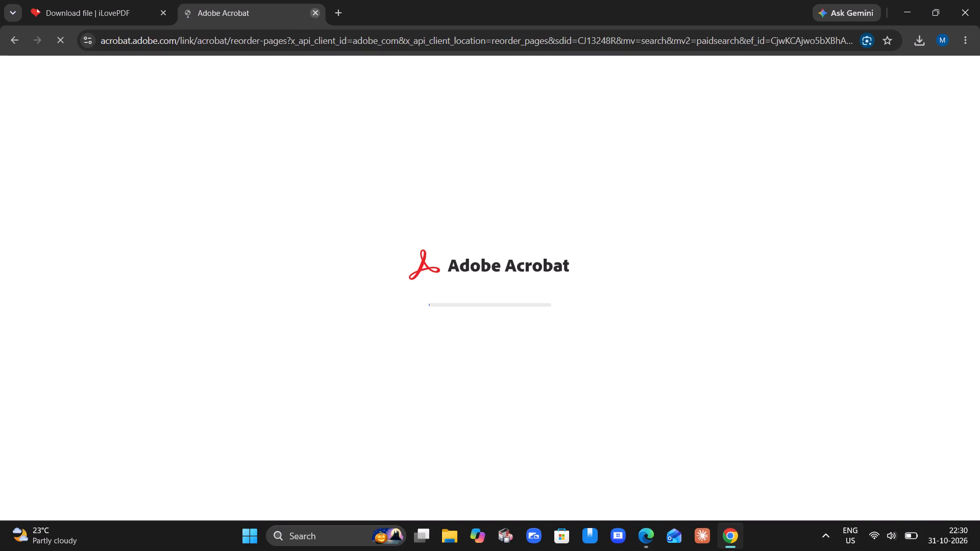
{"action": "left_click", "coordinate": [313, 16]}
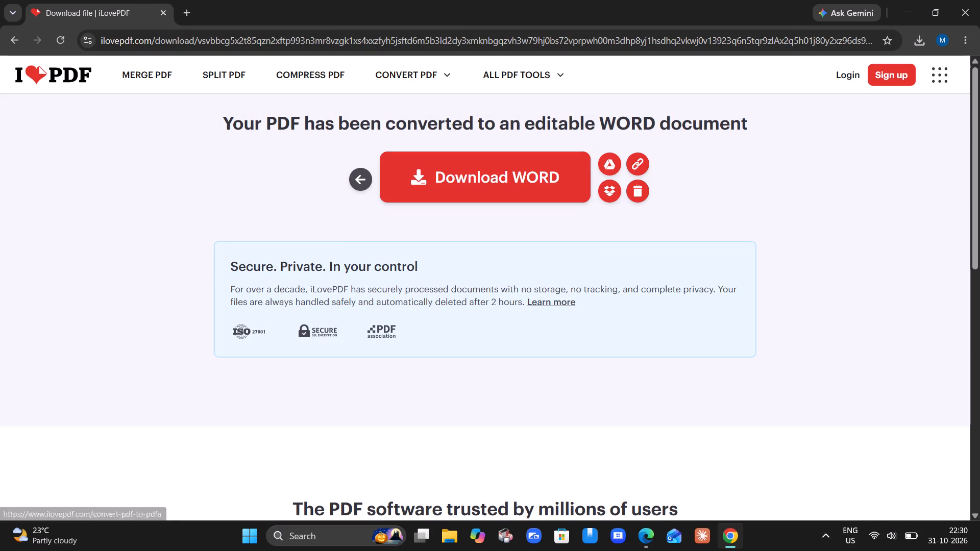
Leave the converter page and open the recent file DSA_Lab_10.pdf in Microsoft Edge.
{"action": "left_click", "coordinate": [904, 1]}
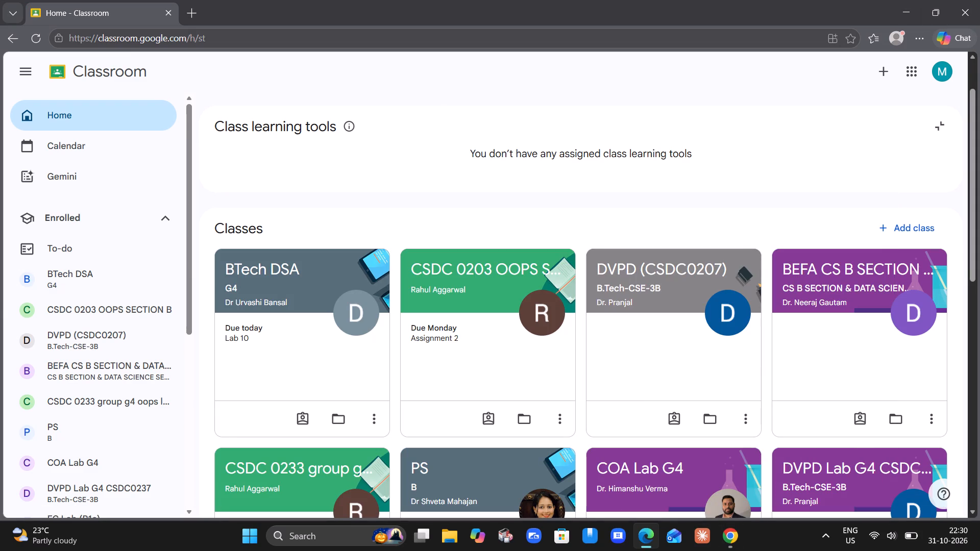
{"action": "left_click", "coordinate": [241, 549]}
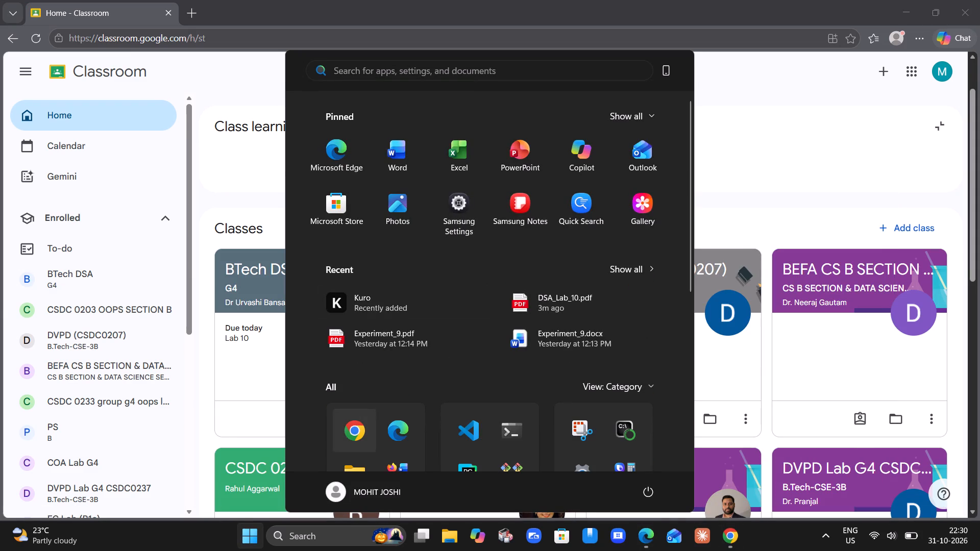
{"action": "left_click", "coordinate": [559, 314]}
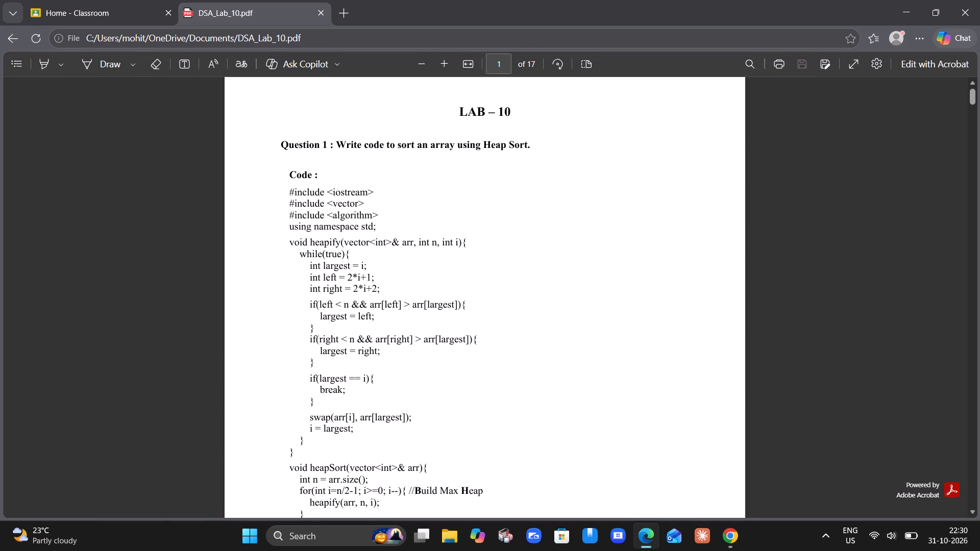
Look through the headings, code and output sections of DSA_Lab_10.pdf, and close the file.
{"action": "scroll", "coordinate": [560, 285], "scroll_direction": "down", "scroll_amount": 6}
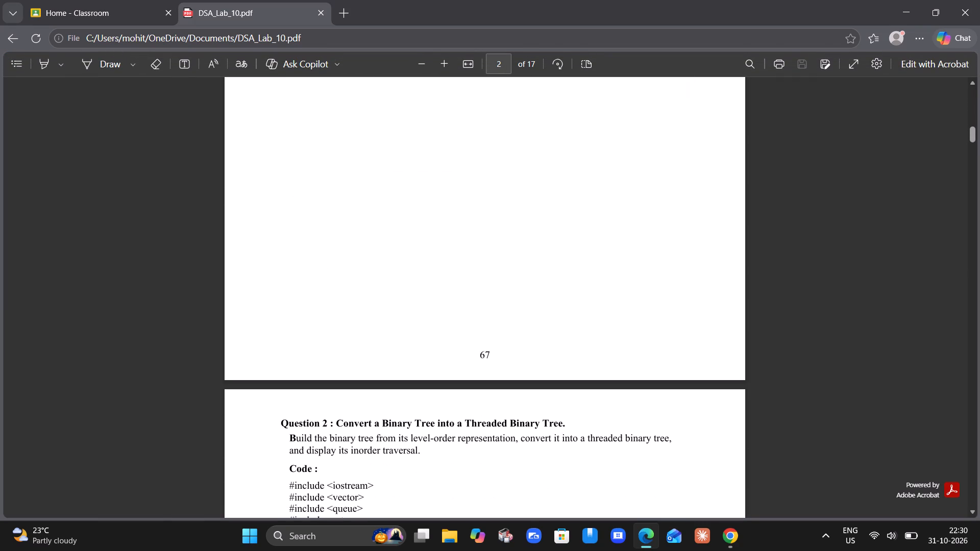
{"action": "scroll", "coordinate": [560, 285], "scroll_direction": "down", "scroll_amount": 1}
{"action": "scroll", "coordinate": [560, 285], "scroll_direction": "up", "scroll_amount": 2}
{"action": "scroll", "coordinate": [560, 285], "scroll_direction": "down", "scroll_amount": 1}
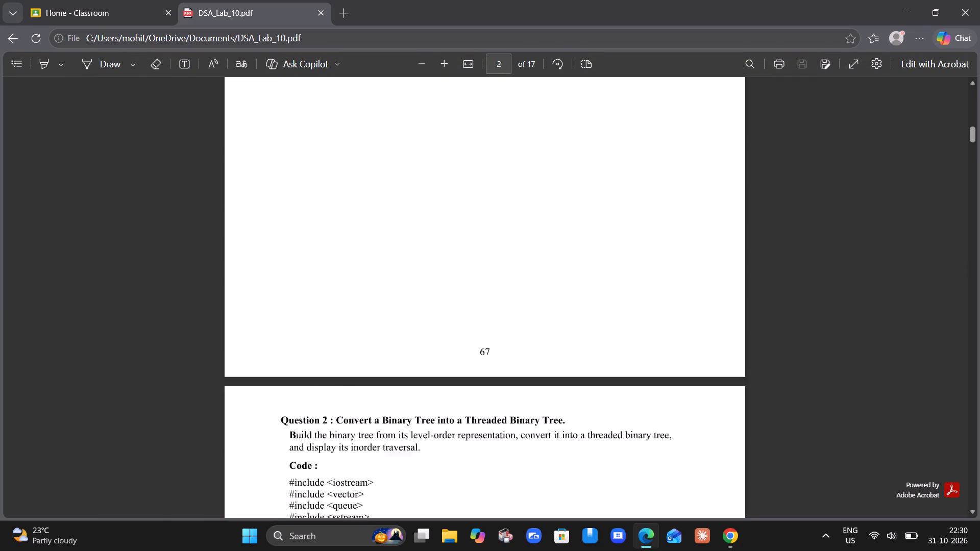
{"action": "scroll", "coordinate": [560, 285], "scroll_direction": "down", "scroll_amount": 8}
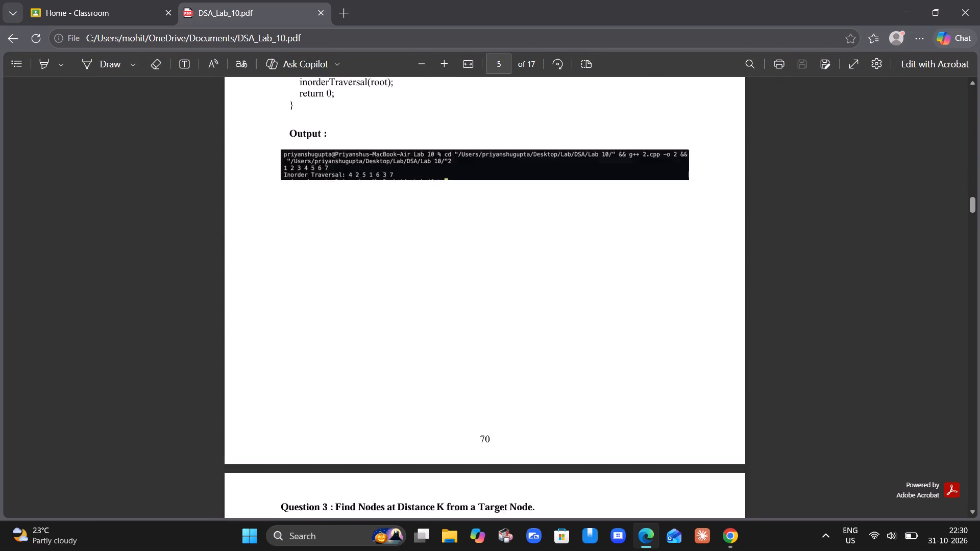
{"action": "scroll", "coordinate": [560, 285], "scroll_direction": "down", "scroll_amount": 16}
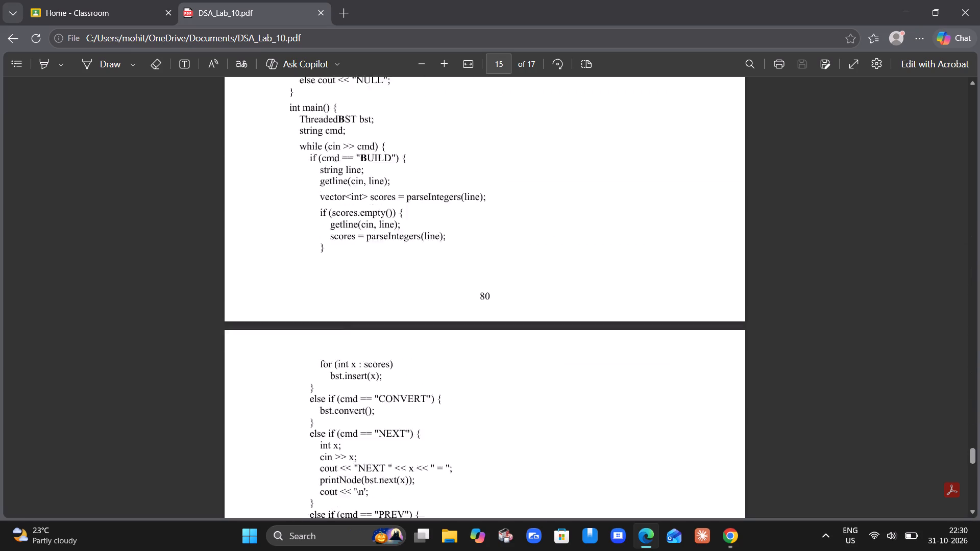
{"action": "scroll", "coordinate": [560, 285], "scroll_direction": "down", "scroll_amount": 5}
{"action": "scroll", "coordinate": [560, 285], "scroll_direction": "up", "scroll_amount": 16}
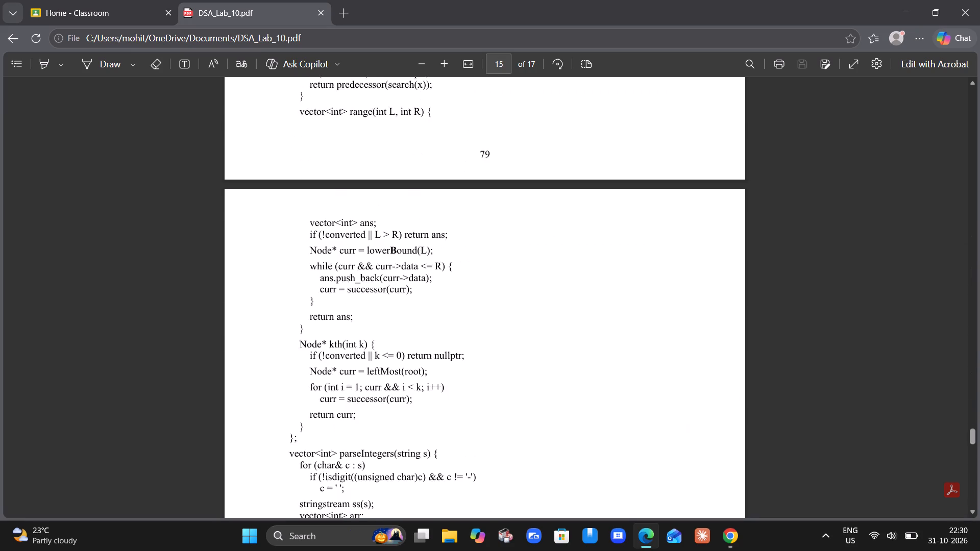
{"action": "scroll", "coordinate": [560, 285], "scroll_direction": "up", "scroll_amount": 14}
{"action": "scroll", "coordinate": [560, 285], "scroll_direction": "down", "scroll_amount": 3}
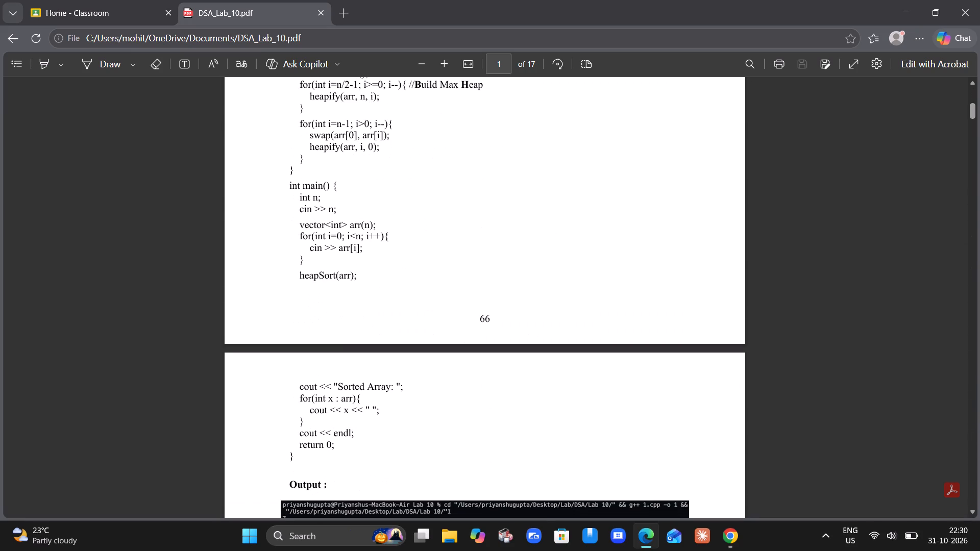
{"action": "scroll", "coordinate": [560, 285], "scroll_direction": "down", "scroll_amount": 1}
{"action": "scroll", "coordinate": [591, 231], "scroll_direction": "up", "scroll_amount": 12}
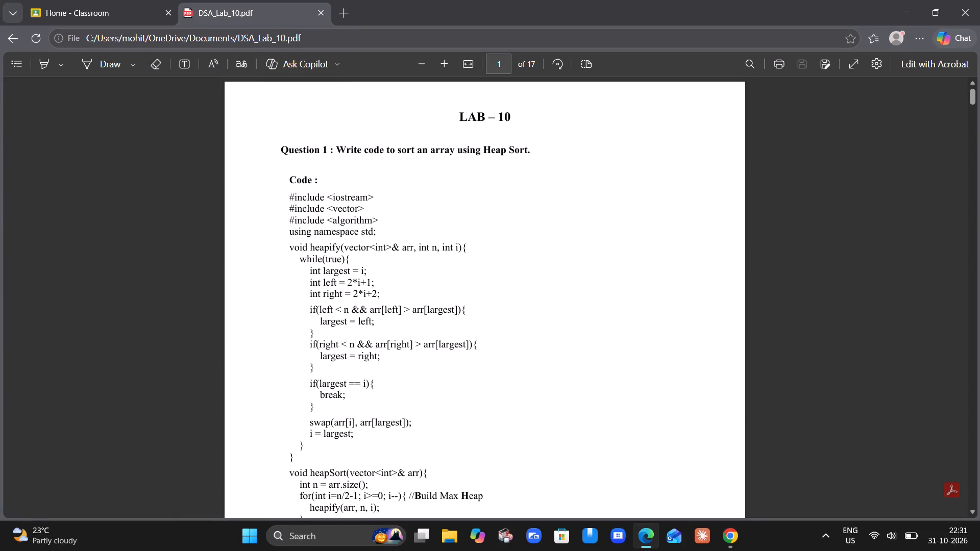
{"action": "left_click", "coordinate": [325, 12]}
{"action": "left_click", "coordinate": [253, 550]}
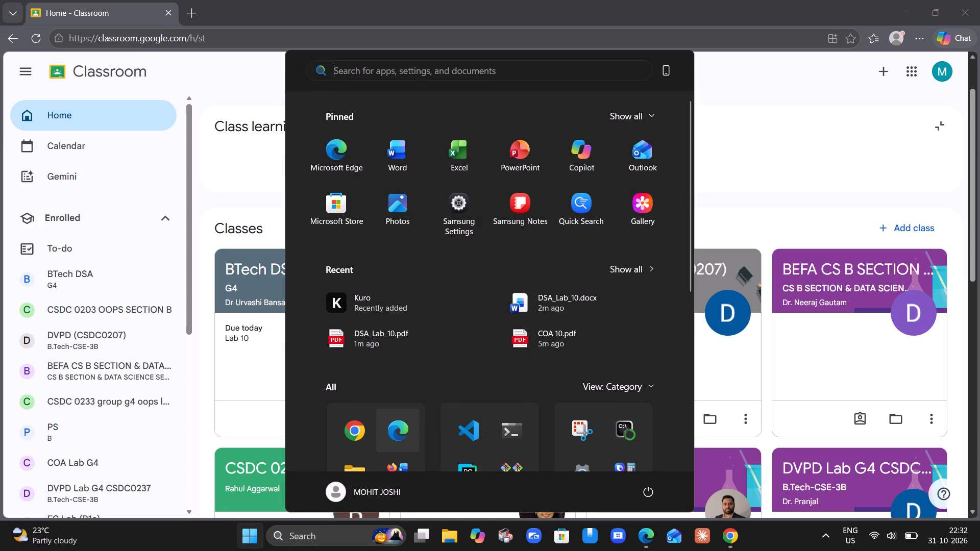
{"action": "left_click", "coordinate": [547, 299]}
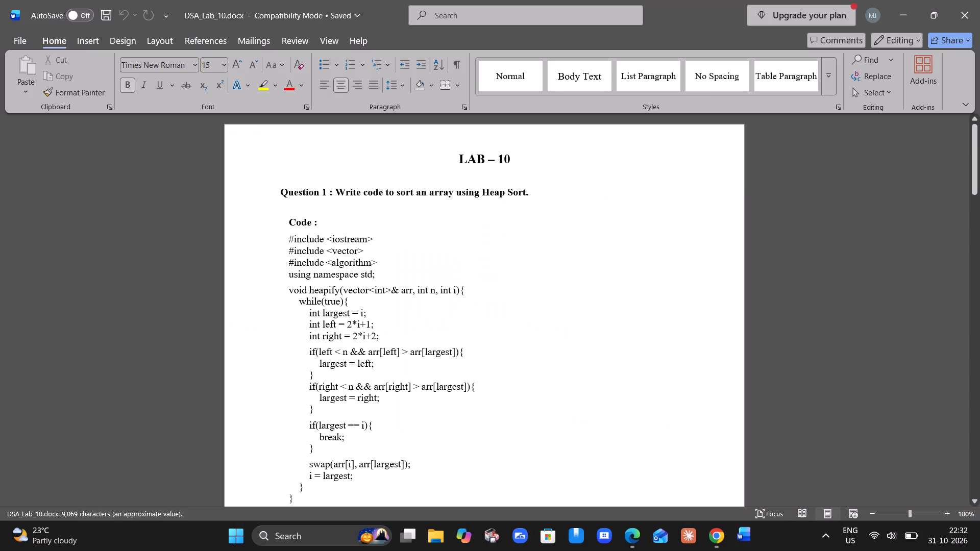
Change the document title on the first page to "ASSIGNMENT – 10".
{"action": "left_click", "coordinate": [486, 160]}
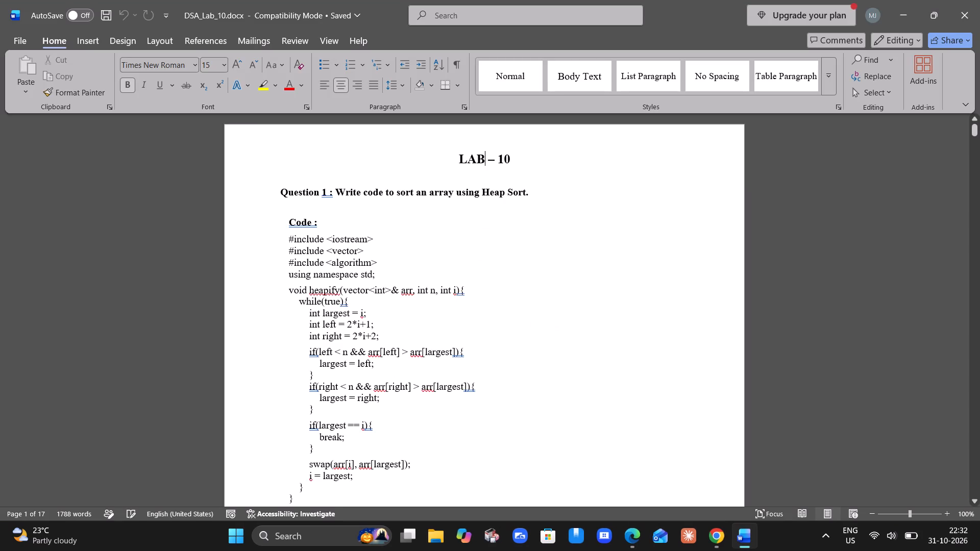
{"action": "key", "text": "BackSpace"}
{"action": "key", "text": "BackSpace"}
{"action": "key", "text": "BackSpace"}
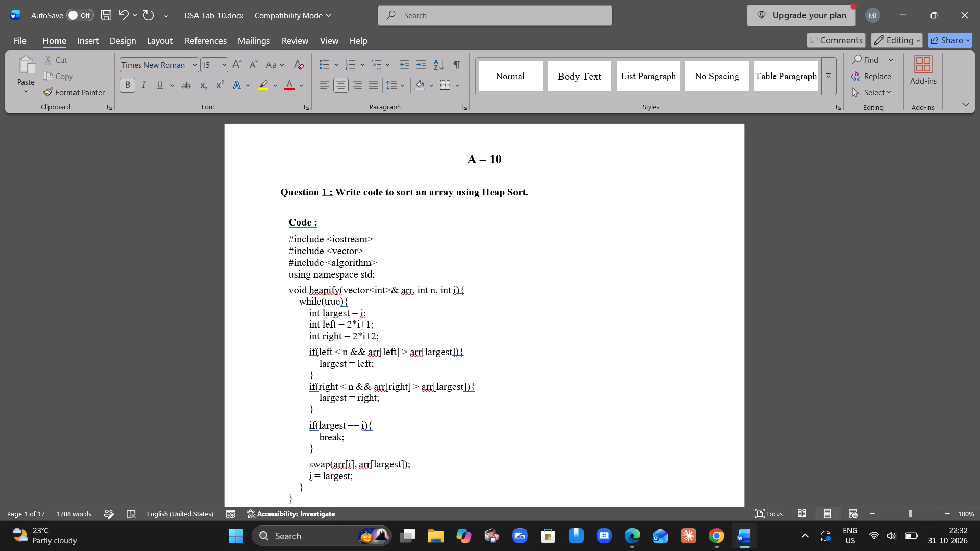
{"action": "type", "text": "SS"}
{"action": "type", "text": "IGNMENT"}
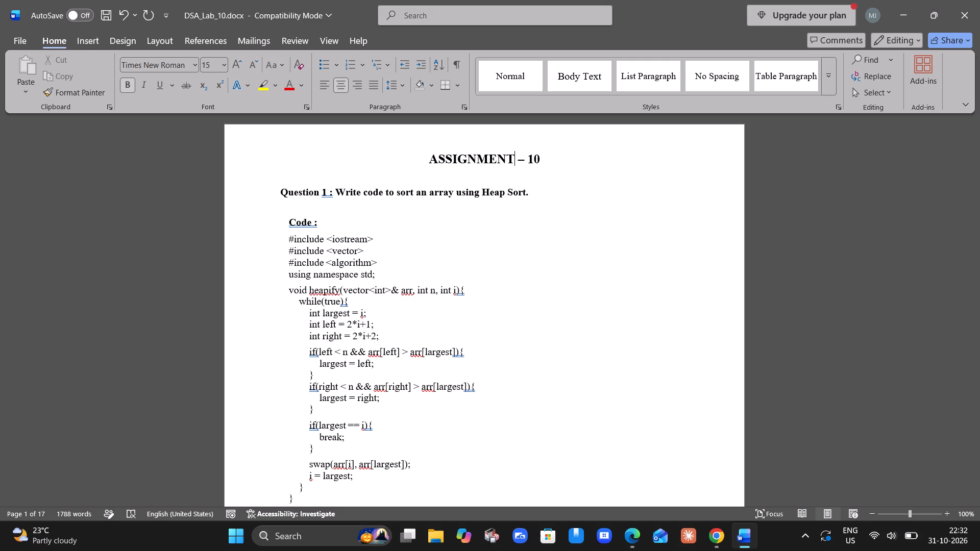
Remove the word "Question" from the Heap Sort heading and insert three spaces before its number.
{"action": "left_click", "coordinate": [318, 196]}
{"action": "key", "text": "BackSpace"}
{"action": "key", "text": "BackSpace"}
{"action": "key", "text": "BackSpace"}
{"action": "key", "text": "BackSpace"}
{"action": "key", "text": "BackSpace"}
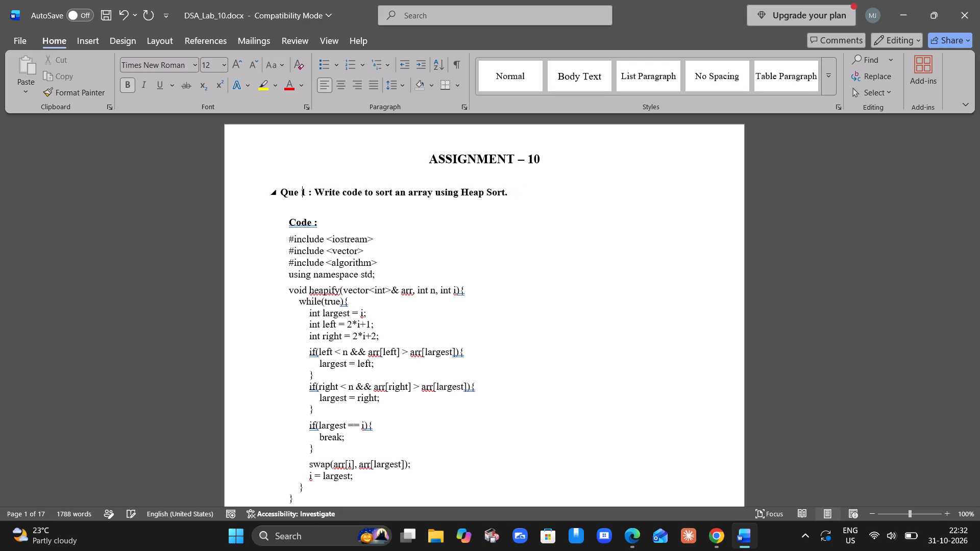
{"action": "key", "text": "BackSpace"}
{"action": "key", "text": "BackSpace"}
{"action": "key", "text": "BackSpace"}
{"action": "key", "text": "space"}
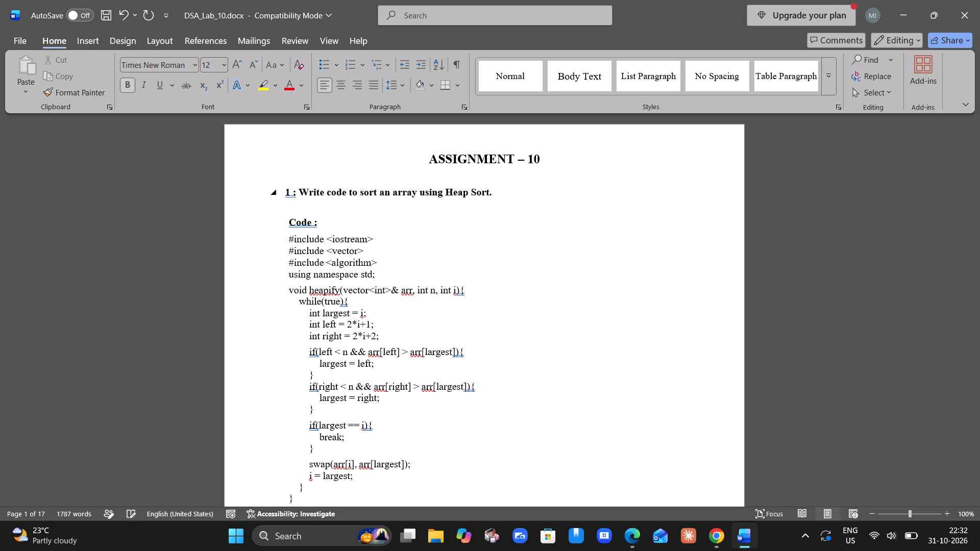
{"action": "key", "text": "space"}
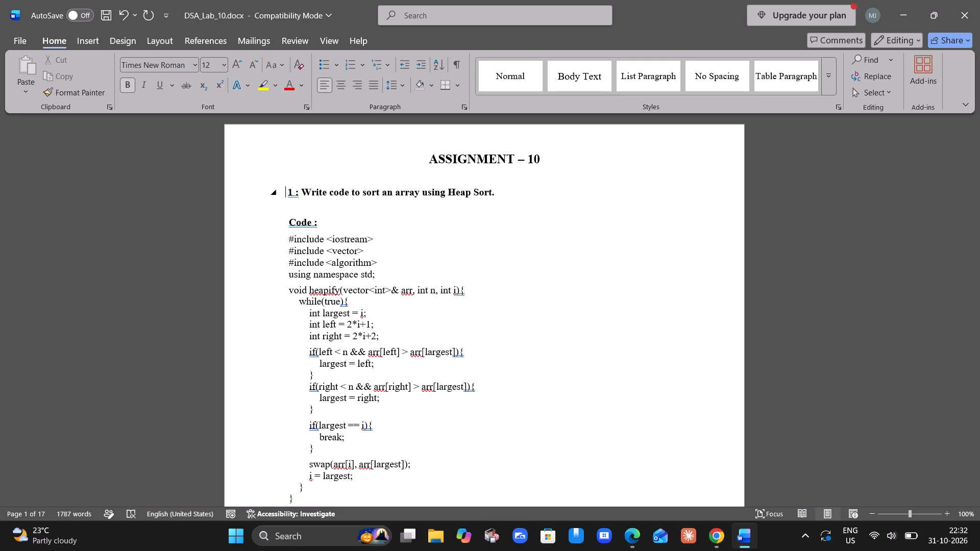
{"action": "key", "text": "space"}
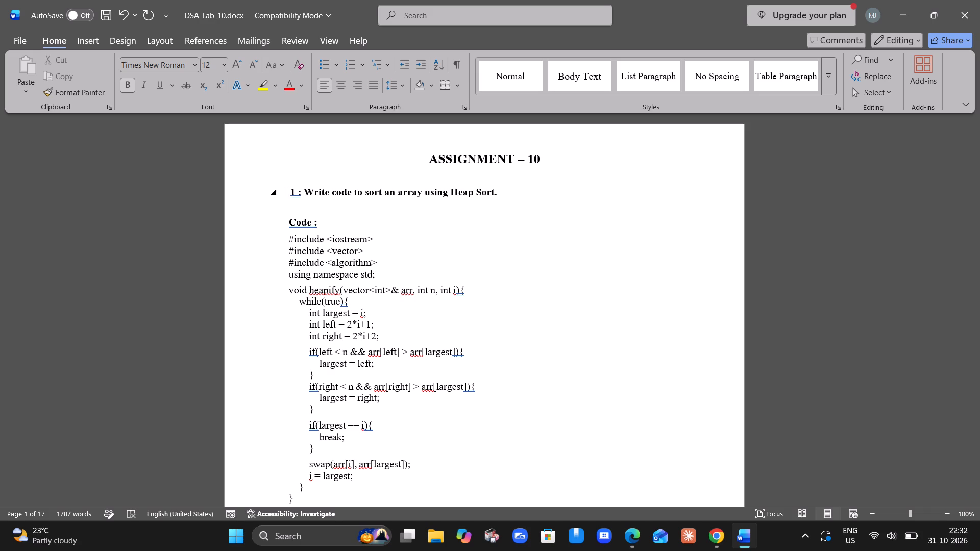
Add the word "Problem" before the Heap Sort heading's number with no space between them, making the label "Problem1".
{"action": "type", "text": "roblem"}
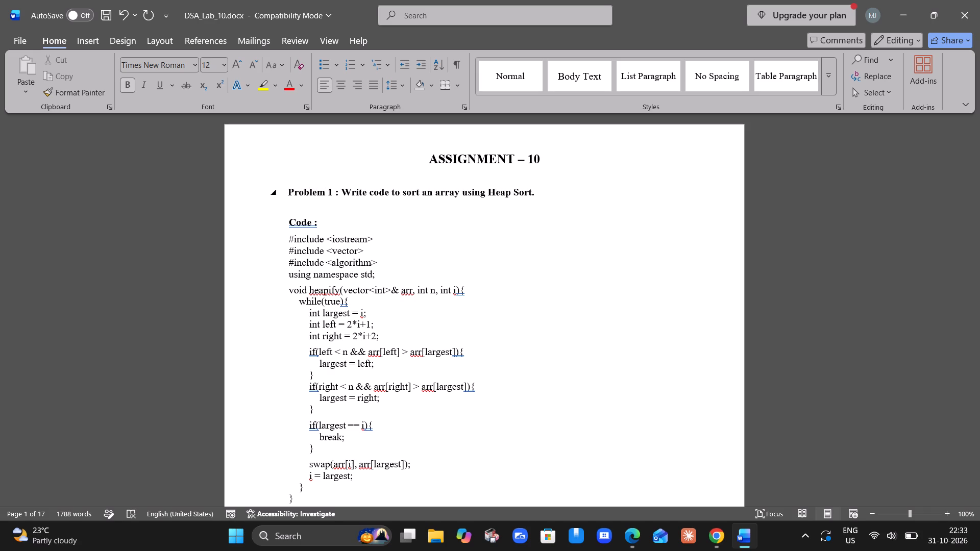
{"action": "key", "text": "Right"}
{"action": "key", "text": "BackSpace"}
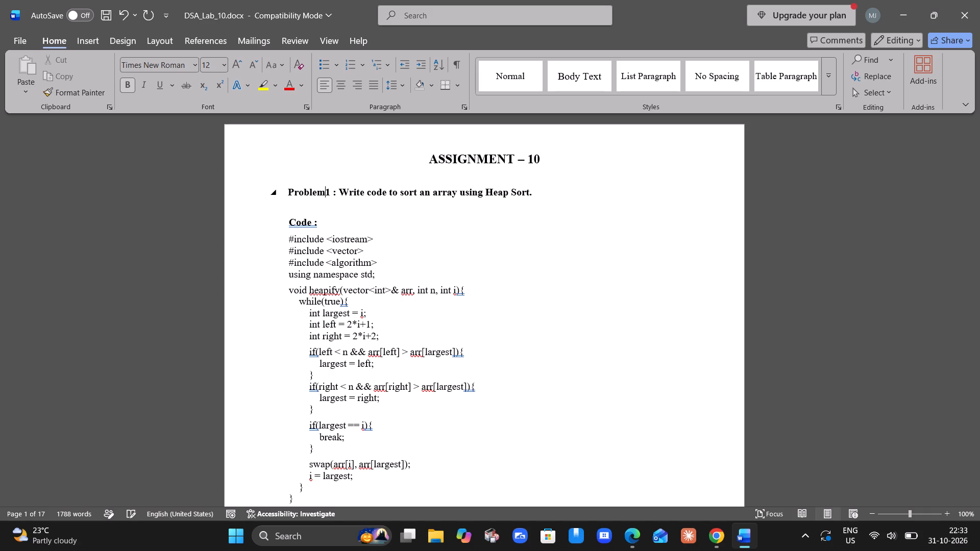
Remove the word "Question" from the Threaded Binary Tree heading and insert one space before its number.
{"action": "scroll", "coordinate": [464, 265], "scroll_direction": "down", "scroll_amount": 1}
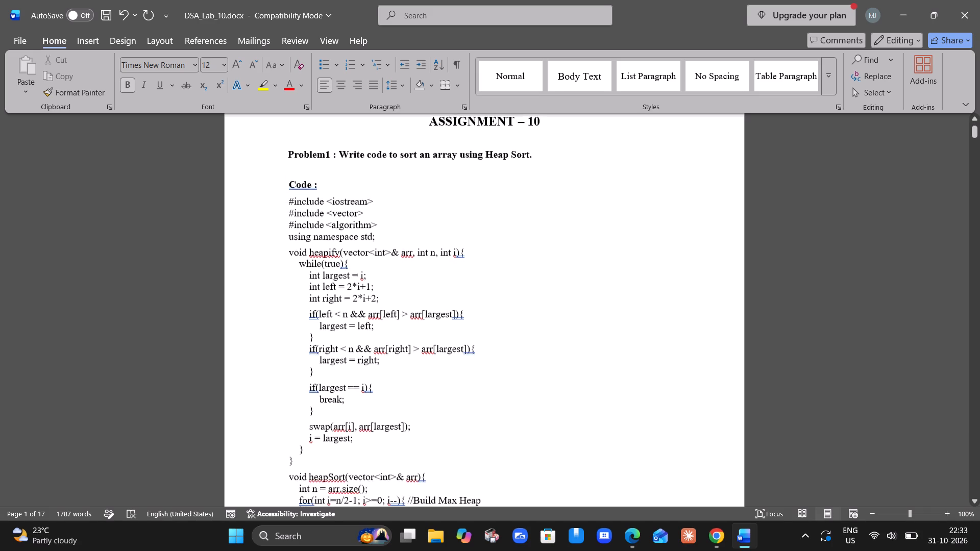
{"action": "scroll", "coordinate": [464, 265], "scroll_direction": "down", "scroll_amount": 3}
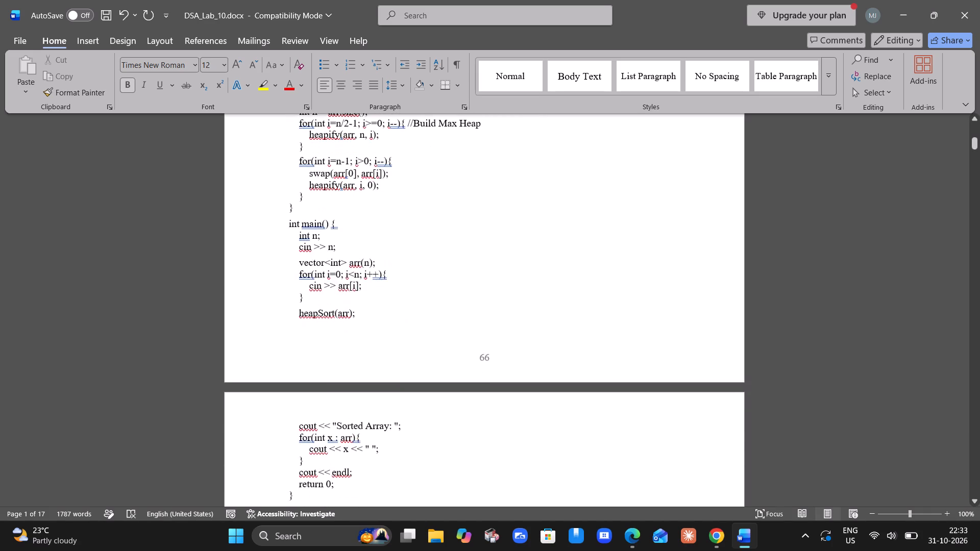
{"action": "scroll", "coordinate": [464, 265], "scroll_direction": "down", "scroll_amount": 1}
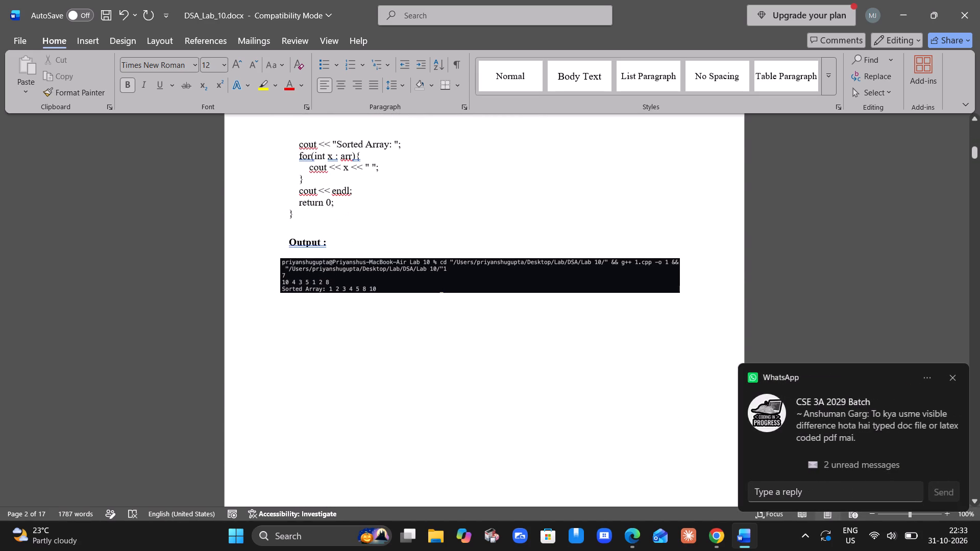
{"action": "scroll", "coordinate": [464, 265], "scroll_direction": "down", "scroll_amount": 2}
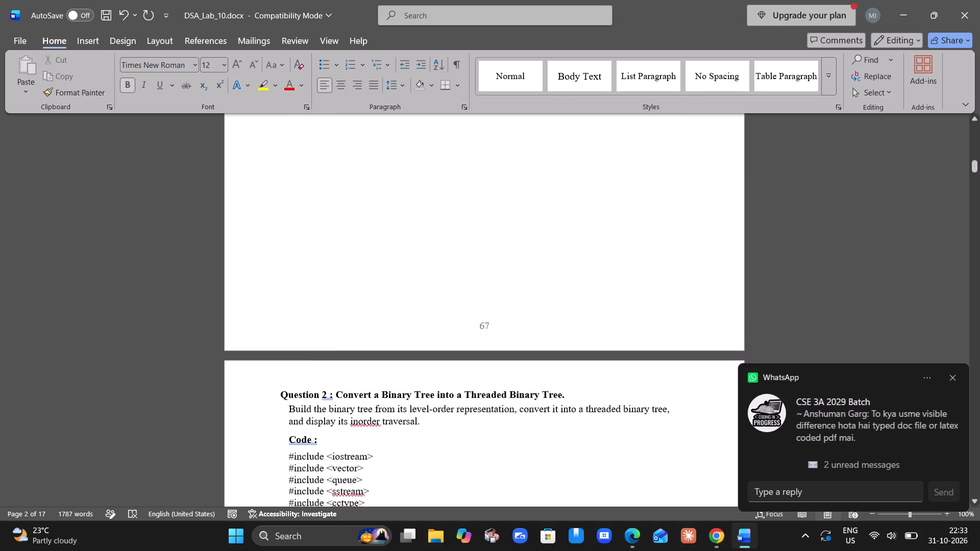
{"action": "scroll", "coordinate": [464, 265], "scroll_direction": "down", "scroll_amount": 3}
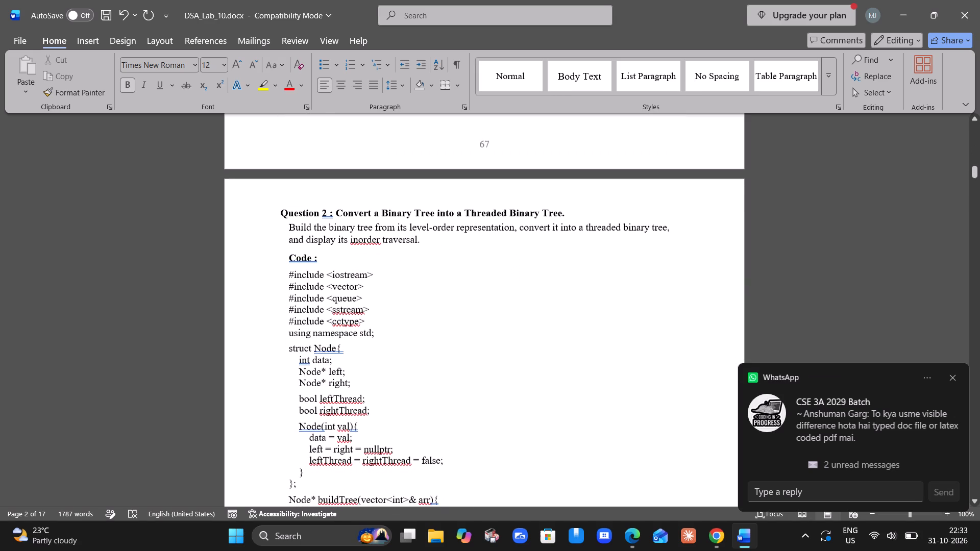
{"action": "left_click", "coordinate": [323, 215]}
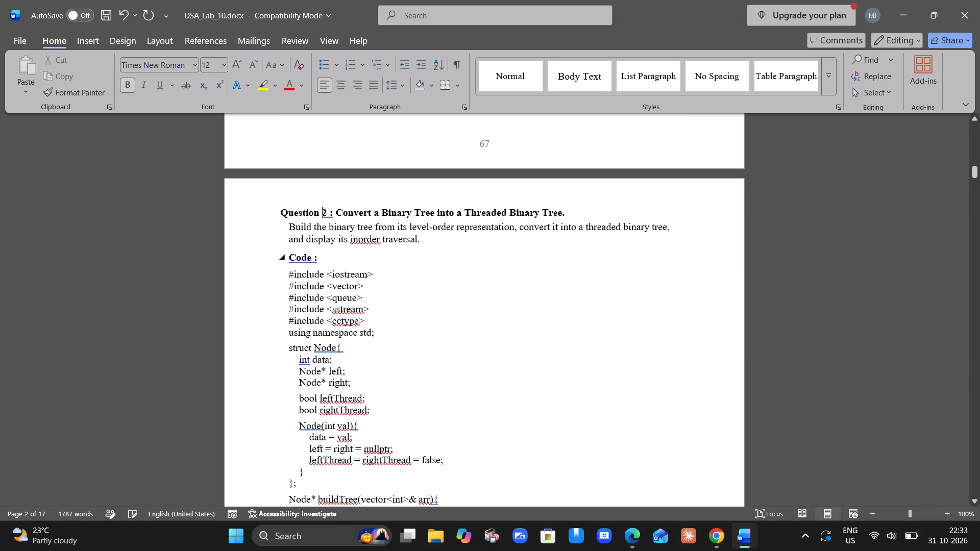
{"action": "key", "text": "BackSpace"}
{"action": "key", "text": "BackSpace"}
{"action": "key", "text": "BackSpace"}
{"action": "key", "text": "BackSpace"}
{"action": "key", "text": "BackSpace"}
{"action": "key", "text": "BackSpace"}
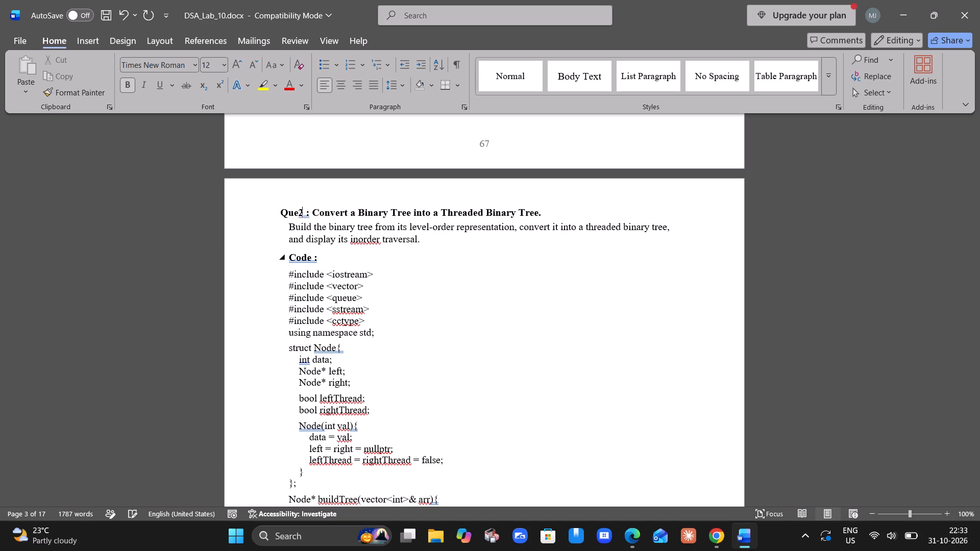
{"action": "key", "text": "BackSpace"}
{"action": "key", "text": "BackSpace"}
{"action": "key", "text": "BackSpace"}
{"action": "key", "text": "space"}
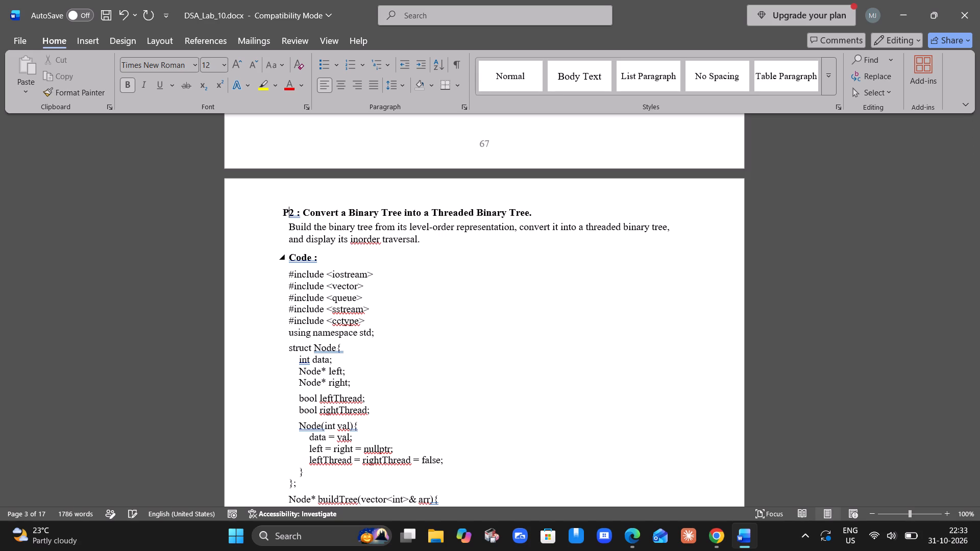
Complete the Threaded Binary Tree heading's label as "Problem" and indent the heading with three spaces.
{"action": "type", "text": "roblem"}
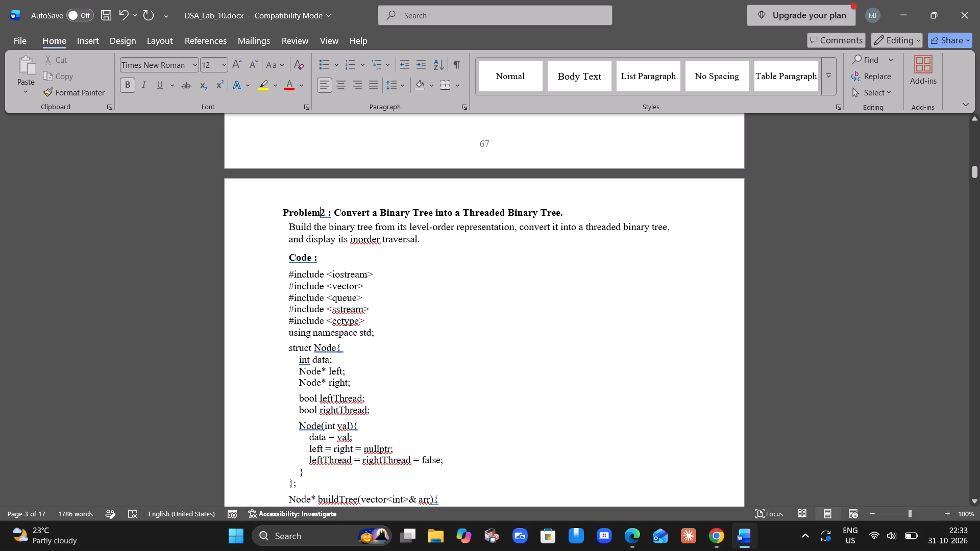
{"action": "left_click", "coordinate": [434, 291]}
{"action": "scroll", "coordinate": [460, 308], "scroll_direction": "down", "scroll_amount": 3}
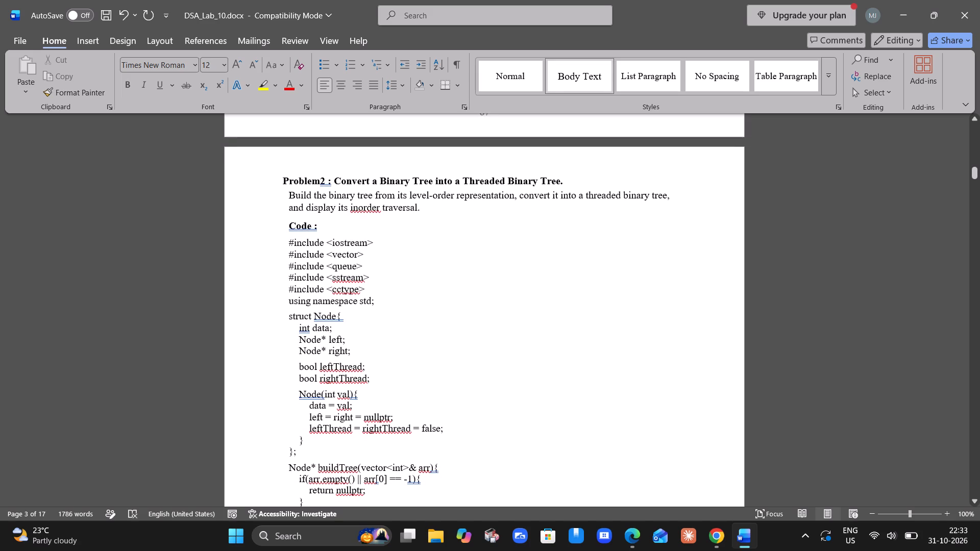
{"action": "scroll", "coordinate": [460, 308], "scroll_direction": "down", "scroll_amount": 1}
{"action": "left_click", "coordinate": [282, 181]}
{"action": "key", "text": "space"}
{"action": "scroll", "coordinate": [441, 217], "scroll_direction": "up", "scroll_amount": 1}
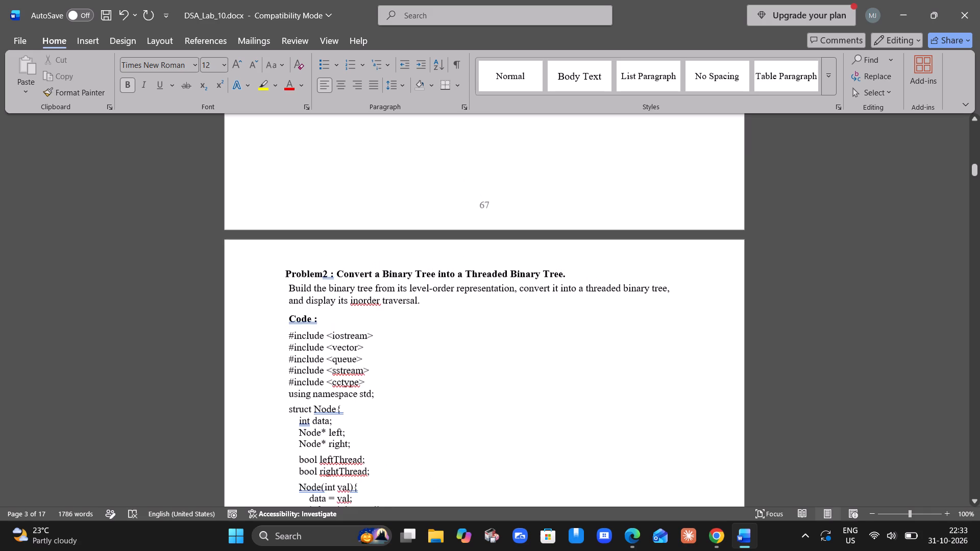
{"action": "scroll", "coordinate": [441, 217], "scroll_direction": "up", "scroll_amount": 3}
{"action": "key", "text": "space"}
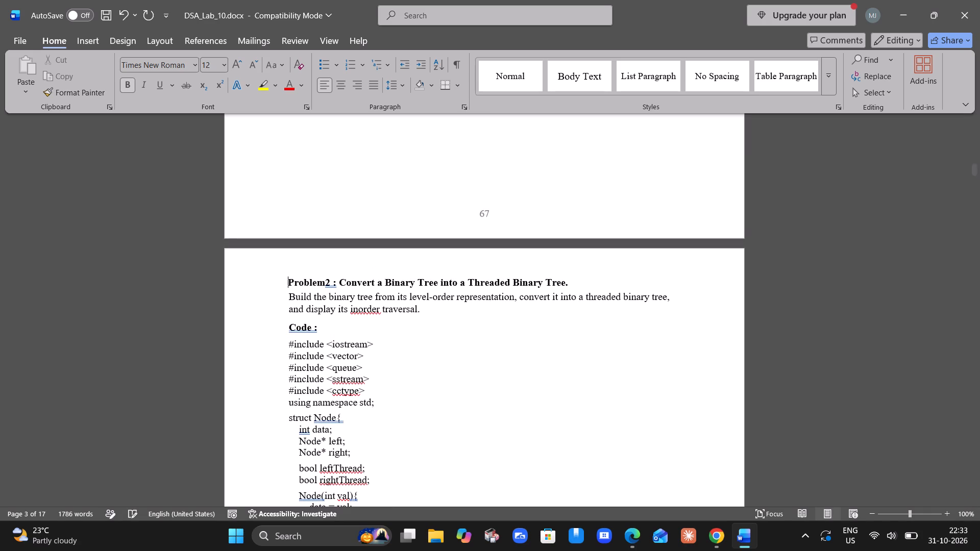
{"action": "key", "text": "space"}
Replace "Question" with "Problem" in the "Find Nodes at Distance K from a Target Node" heading, indented with three spaces.
{"action": "scroll", "coordinate": [441, 217], "scroll_direction": "up", "scroll_amount": 2}
{"action": "scroll", "coordinate": [514, 344], "scroll_direction": "down", "scroll_amount": 2}
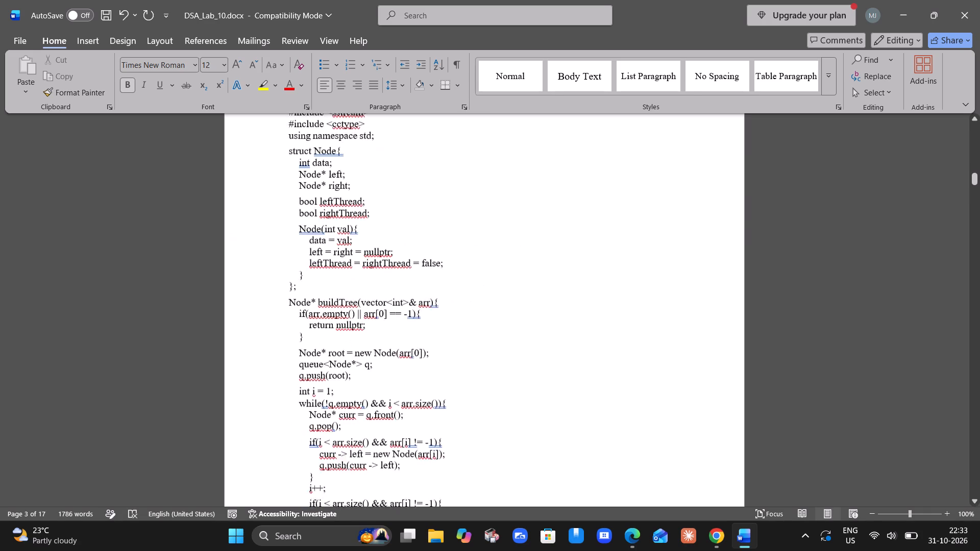
{"action": "scroll", "coordinate": [514, 344], "scroll_direction": "down", "scroll_amount": 5}
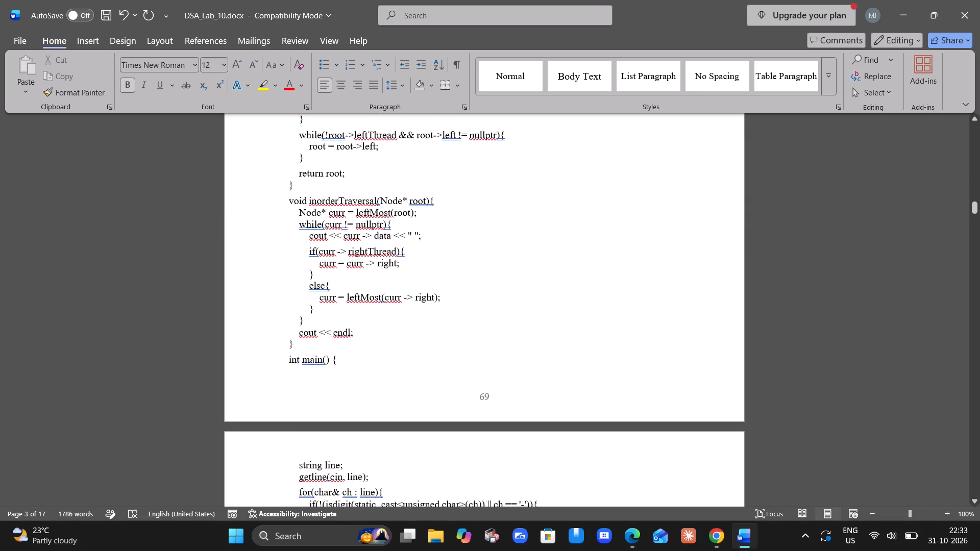
{"action": "scroll", "coordinate": [514, 344], "scroll_direction": "down", "scroll_amount": 4}
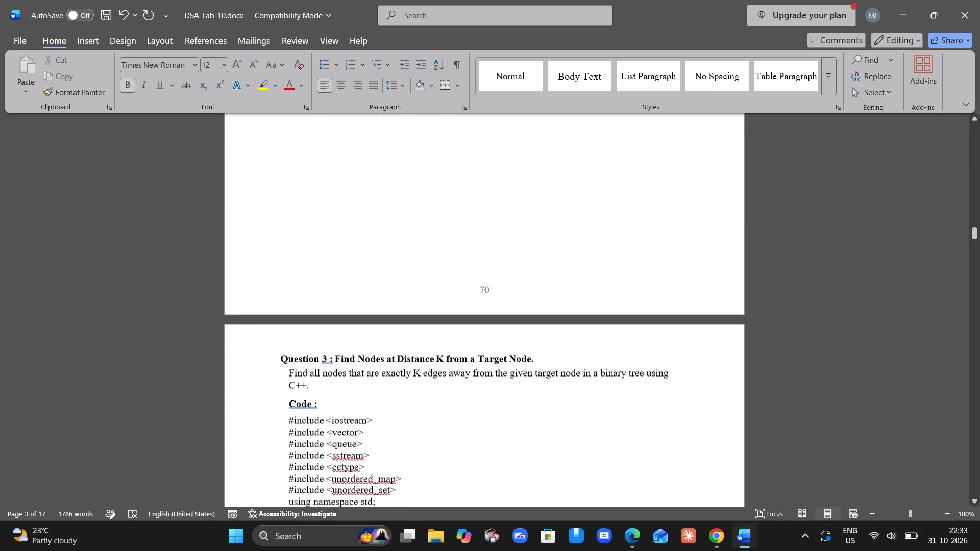
{"action": "scroll", "coordinate": [514, 344], "scroll_direction": "down", "scroll_amount": 1}
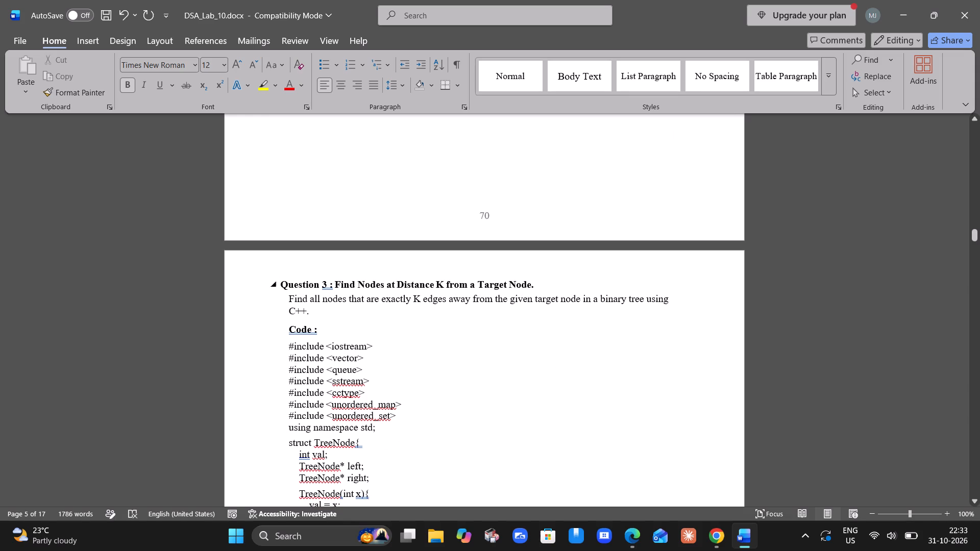
{"action": "left_click", "coordinate": [321, 285]}
{"action": "key", "text": "BackSpace"}
{"action": "key", "text": "BackSpace"}
{"action": "key", "text": "BackSpace"}
{"action": "key", "text": "BackSpace"}
{"action": "key", "text": "BackSpace"}
{"action": "key", "text": "BackSpace"}
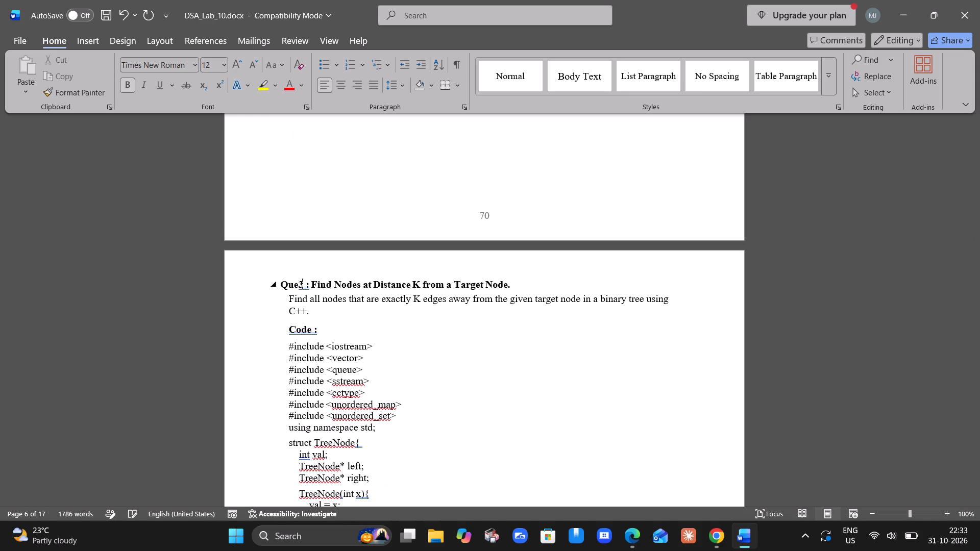
{"action": "key", "text": "BackSpace"}
{"action": "key", "text": "BackSpace"}
{"action": "key", "text": "BackSpace"}
{"action": "key", "text": "space"}
{"action": "key", "text": "space"}
{"action": "key", "text": "space"}
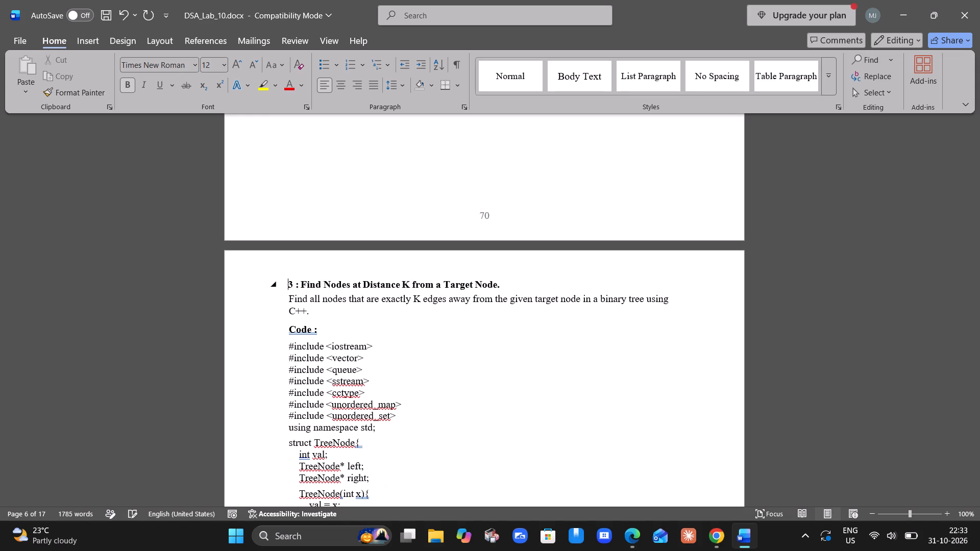
{"action": "type", "text": "roblem"}
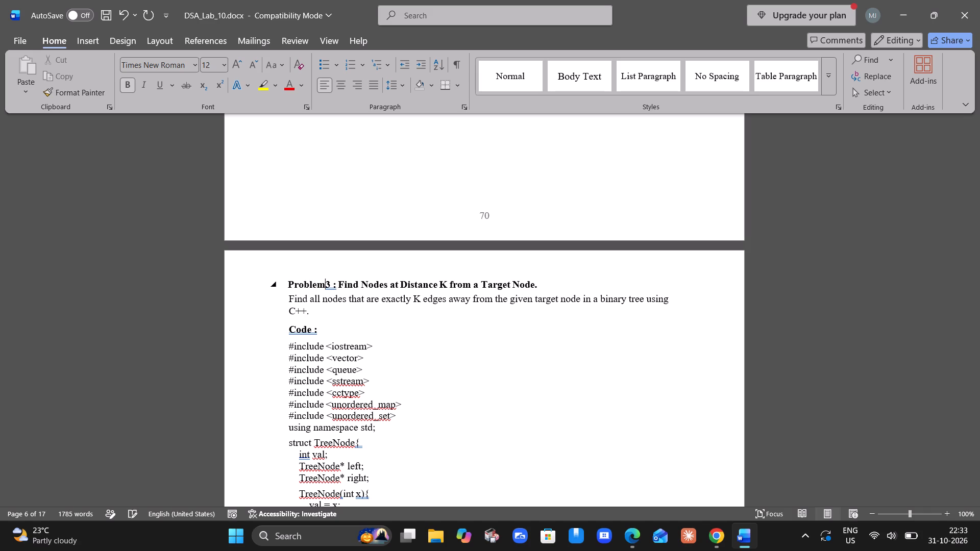
Replace "Question" with "Problem" in the "Find the K-th Smallest Element in a BST" heading, indented with three spaces.
{"action": "scroll", "coordinate": [418, 318], "scroll_direction": "down", "scroll_amount": 2}
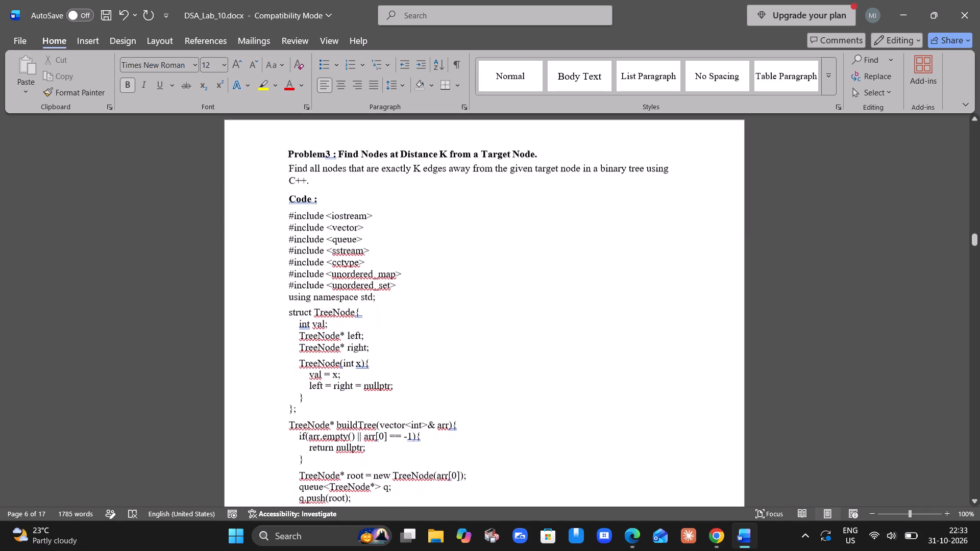
{"action": "scroll", "coordinate": [418, 318], "scroll_direction": "down", "scroll_amount": 4}
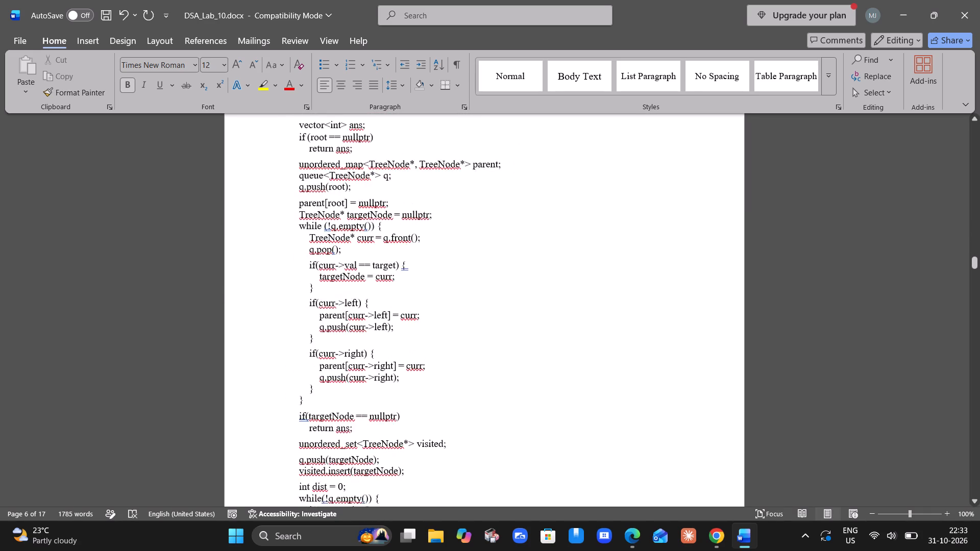
{"action": "scroll", "coordinate": [418, 318], "scroll_direction": "down", "scroll_amount": 3}
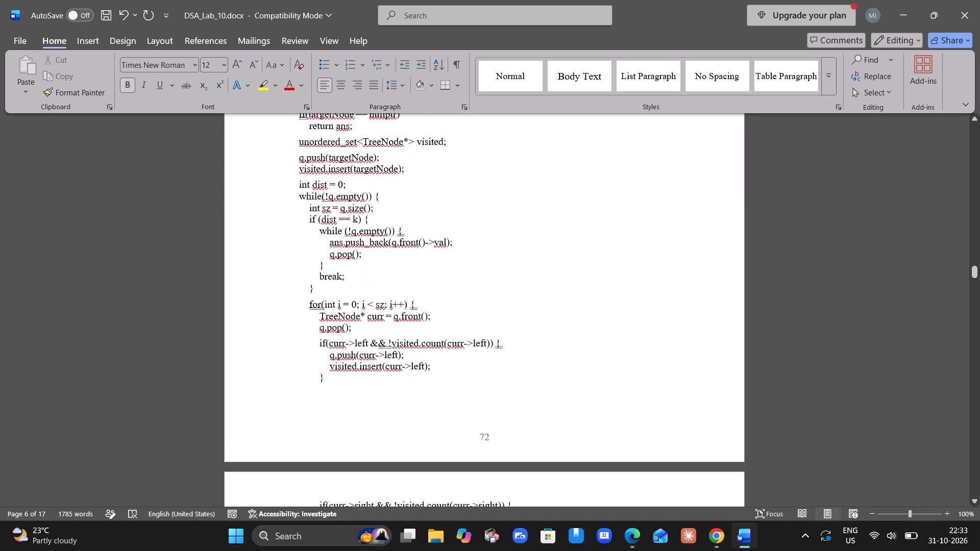
{"action": "scroll", "coordinate": [418, 318], "scroll_direction": "down", "scroll_amount": 3}
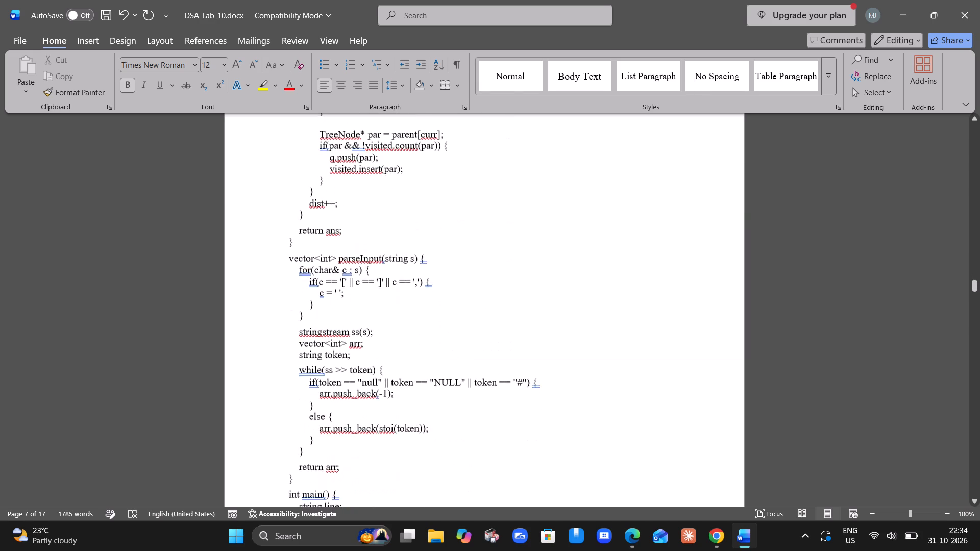
{"action": "scroll", "coordinate": [418, 318], "scroll_direction": "down", "scroll_amount": 4}
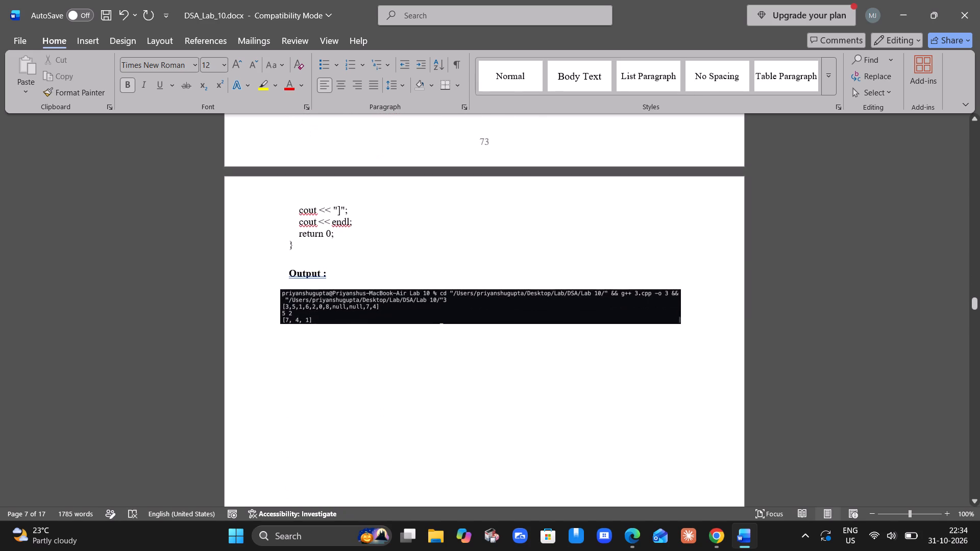
{"action": "scroll", "coordinate": [418, 318], "scroll_direction": "down", "scroll_amount": 2}
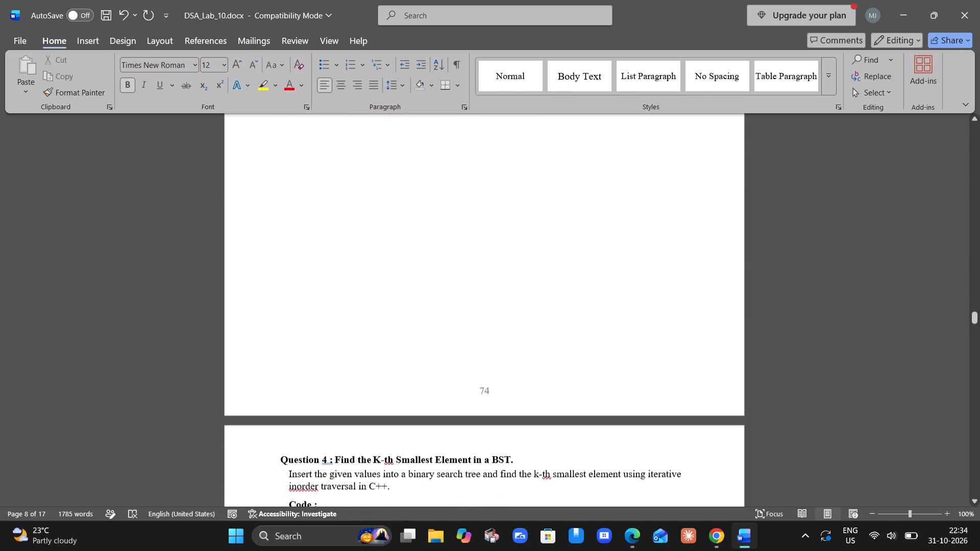
{"action": "scroll", "coordinate": [418, 318], "scroll_direction": "down", "scroll_amount": 3}
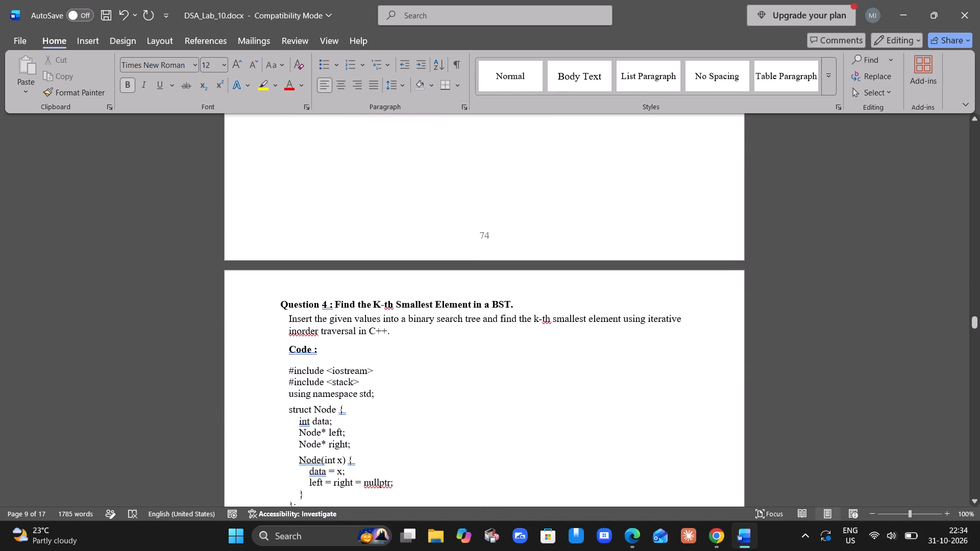
{"action": "scroll", "coordinate": [418, 318], "scroll_direction": "down", "scroll_amount": 1}
{"action": "left_click", "coordinate": [321, 306]}
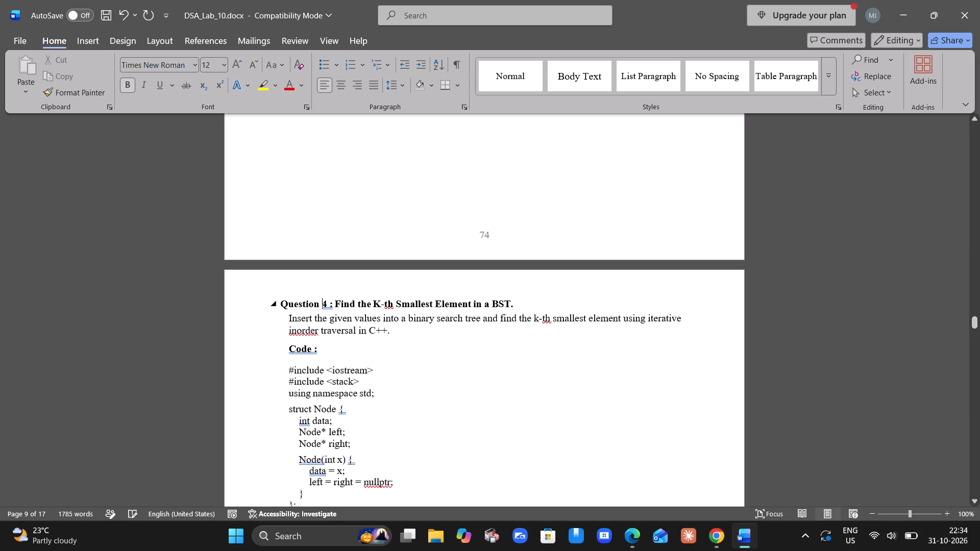
{"action": "key", "text": "BackSpace"}
{"action": "key", "text": "BackSpace"}
{"action": "key", "text": "BackSpace"}
{"action": "key", "text": "BackSpace"}
{"action": "key", "text": "BackSpace"}
{"action": "key", "text": "BackSpace"}
{"action": "key", "text": "BackSpace"}
{"action": "key", "text": "BackSpace"}
{"action": "key", "text": "BackSpace"}
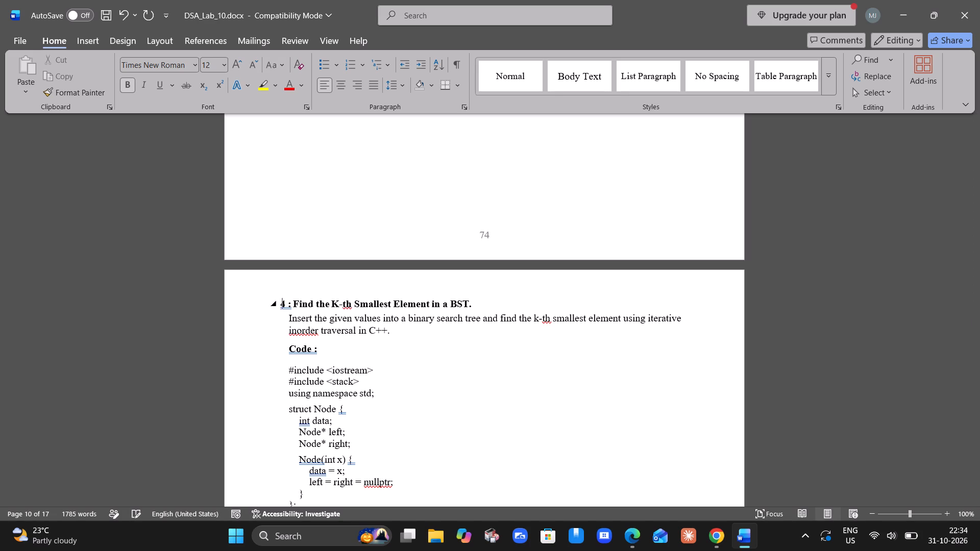
{"action": "key", "text": "space"}
{"action": "key", "text": "space"}
{"action": "key", "text": "space"}
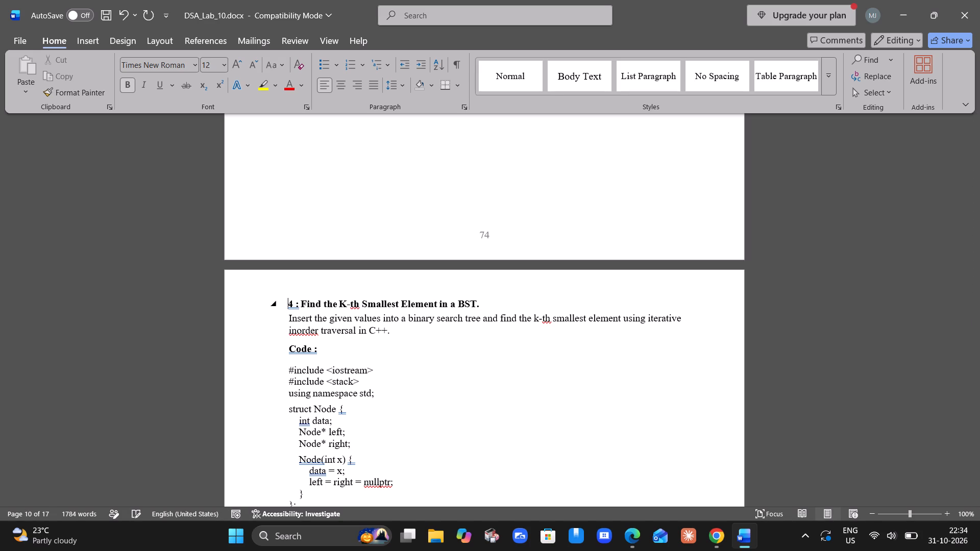
{"action": "type", "text": "roblem"}
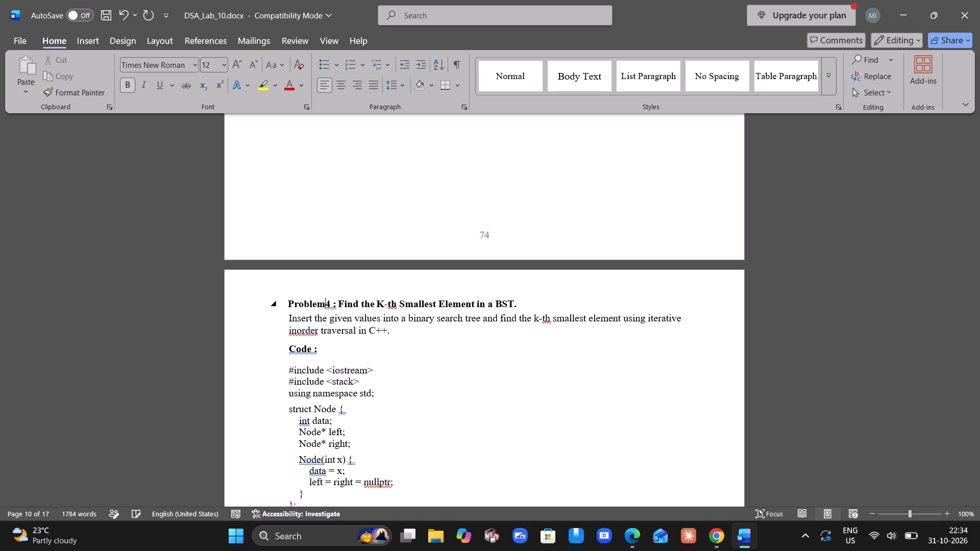
{"action": "left_click", "coordinate": [413, 382]}
Replace "Question" with "Problem" in the "Implement a Threaded Binary Search Tree" heading, indented with three spaces.
{"action": "scroll", "coordinate": [413, 382], "scroll_direction": "down", "scroll_amount": 3}
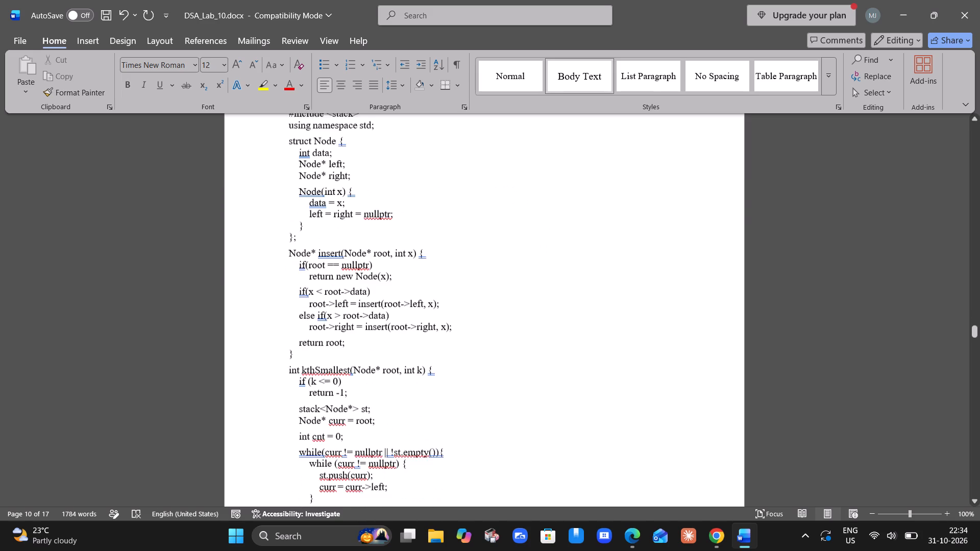
{"action": "scroll", "coordinate": [413, 382], "scroll_direction": "up", "scroll_amount": 1}
{"action": "scroll", "coordinate": [413, 382], "scroll_direction": "down", "scroll_amount": 1}
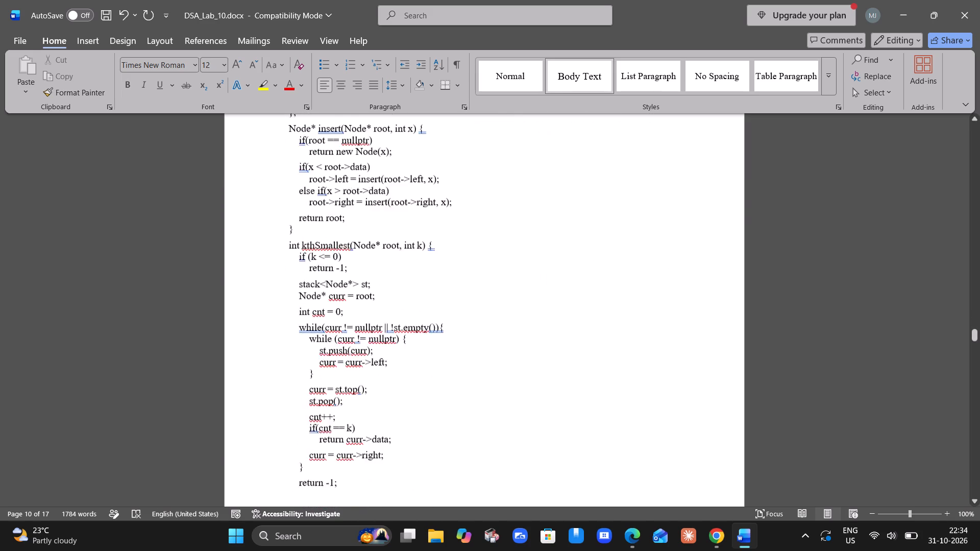
{"action": "scroll", "coordinate": [413, 382], "scroll_direction": "down", "scroll_amount": 4}
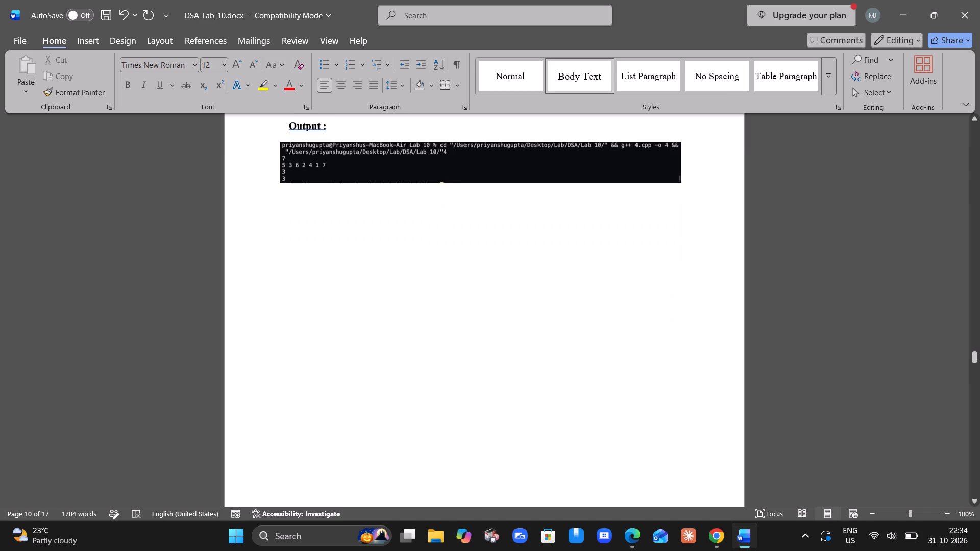
{"action": "scroll", "coordinate": [413, 382], "scroll_direction": "down", "scroll_amount": 2}
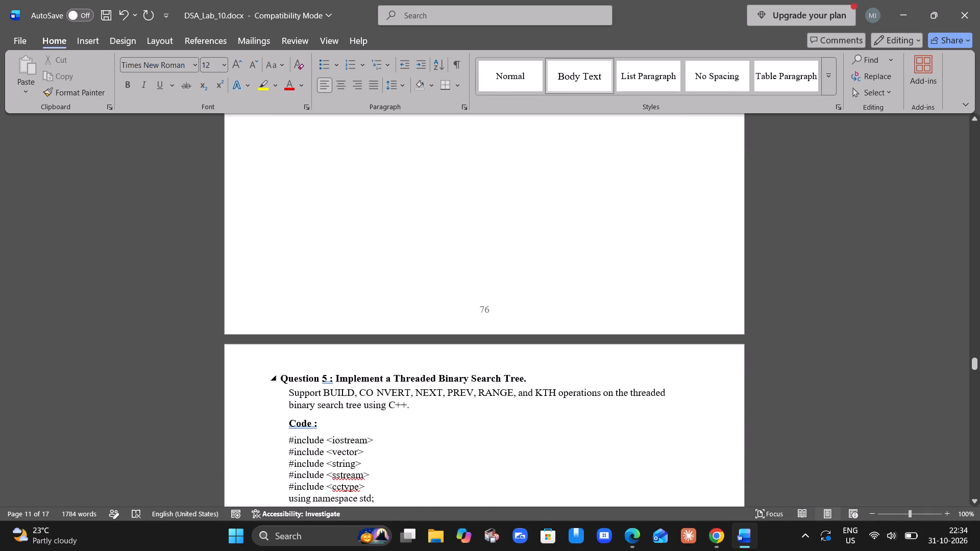
{"action": "left_click", "coordinate": [323, 378]}
{"action": "key", "text": "BackSpace"}
{"action": "key", "text": "BackSpace"}
{"action": "key", "text": "BackSpace"}
{"action": "key", "text": "BackSpace"}
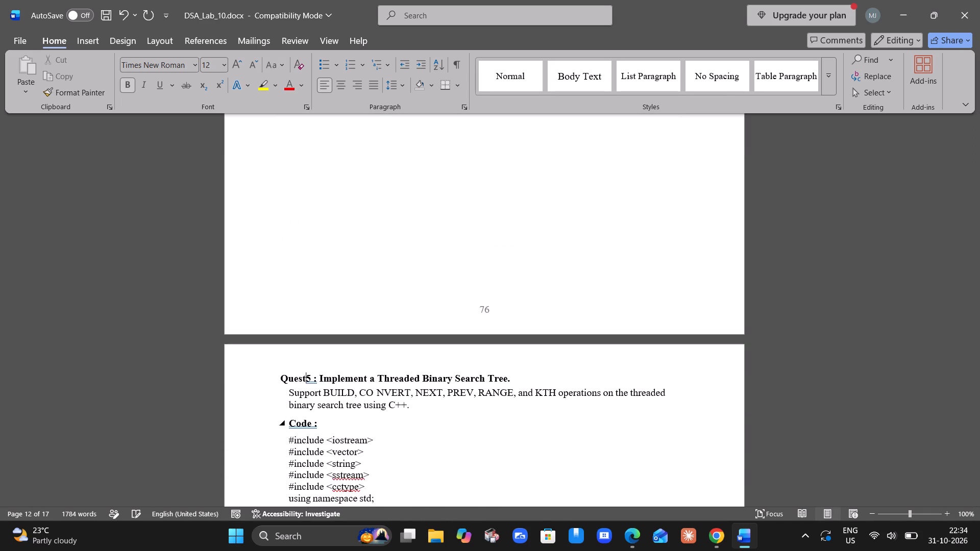
{"action": "key", "text": "BackSpace"}
{"action": "key", "text": "BackSpace"}
{"action": "key", "text": "BackSpace"}
{"action": "key", "text": "BackSpace"}
{"action": "key", "text": "BackSpace"}
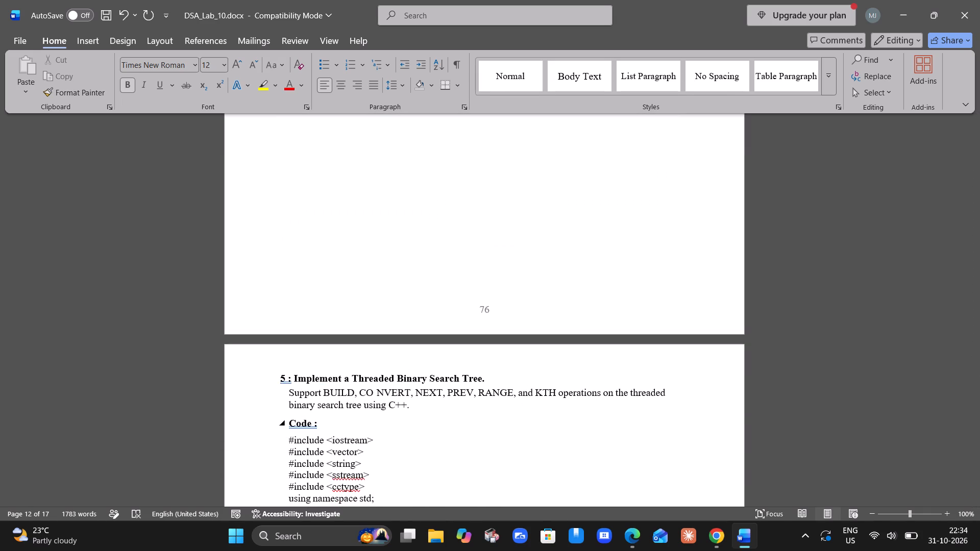
{"action": "key", "text": "space"}
{"action": "key", "text": "space"}
{"action": "key", "text": "space"}
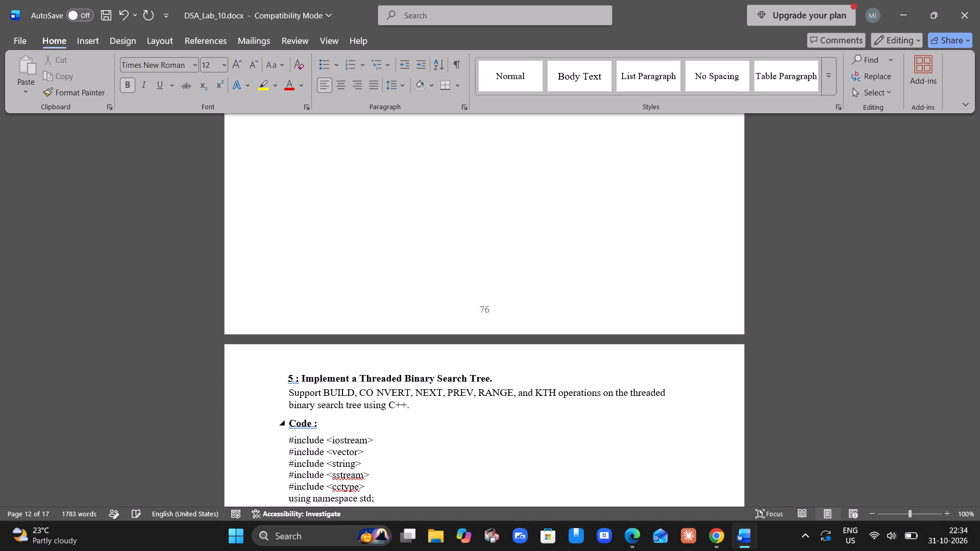
{"action": "type", "text": "roblem"}
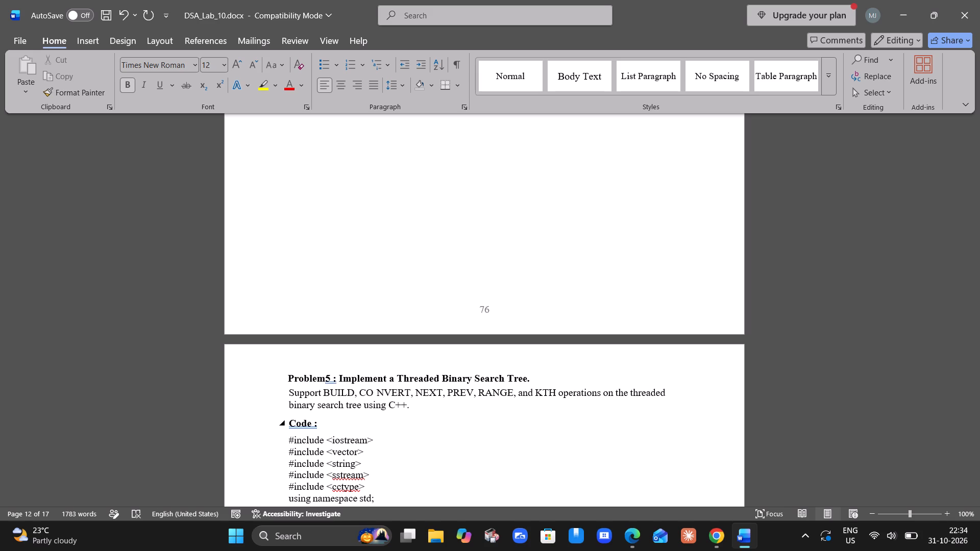
Review the rest of the document through its last output section, and recheck the first pages with the title and Heap Sort problem.
{"action": "scroll", "coordinate": [453, 441], "scroll_direction": "down", "scroll_amount": 6}
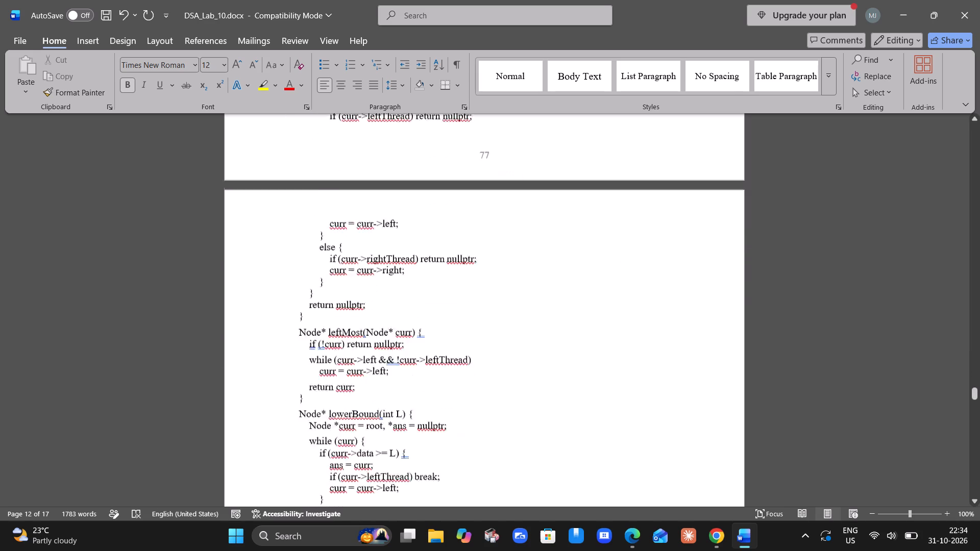
{"action": "scroll", "coordinate": [453, 441], "scroll_direction": "down", "scroll_amount": 8}
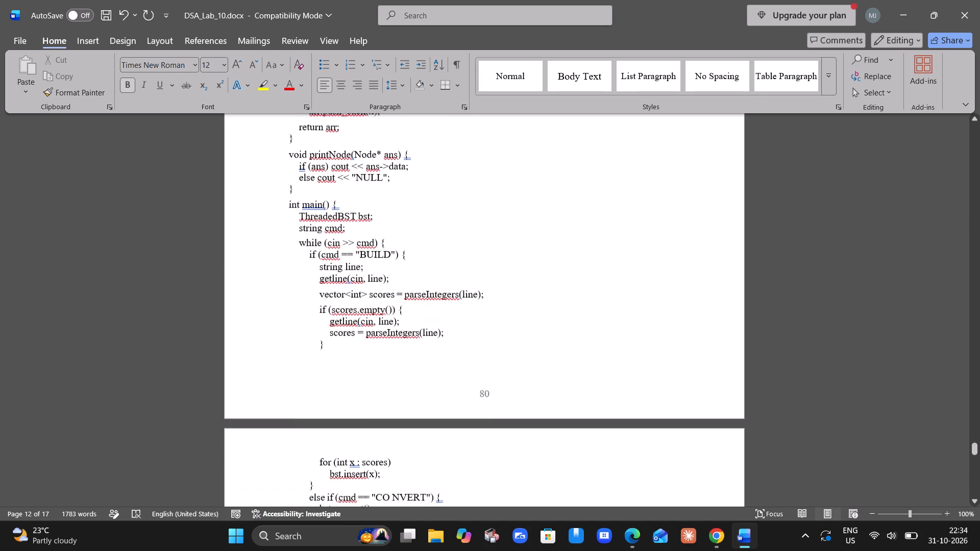
{"action": "scroll", "coordinate": [453, 441], "scroll_direction": "down", "scroll_amount": 5}
{"action": "scroll", "coordinate": [453, 441], "scroll_direction": "up", "scroll_amount": 1}
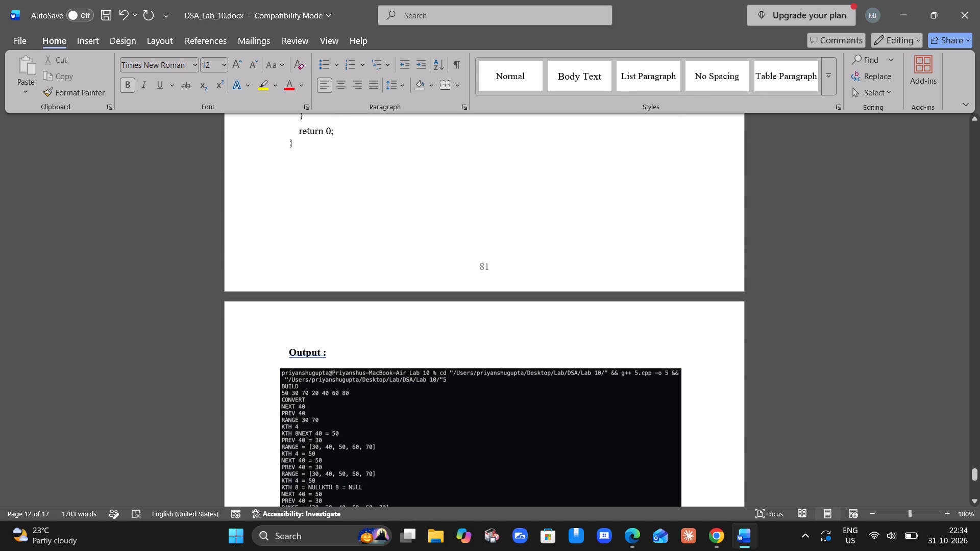
{"action": "scroll", "coordinate": [457, 240], "scroll_direction": "up", "scroll_amount": 11}
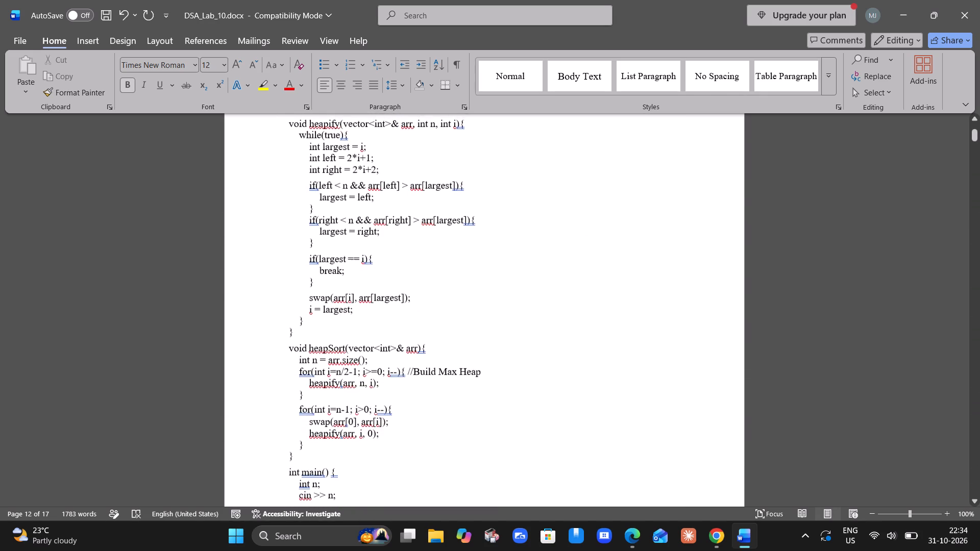
{"action": "scroll", "coordinate": [457, 240], "scroll_direction": "up", "scroll_amount": 5}
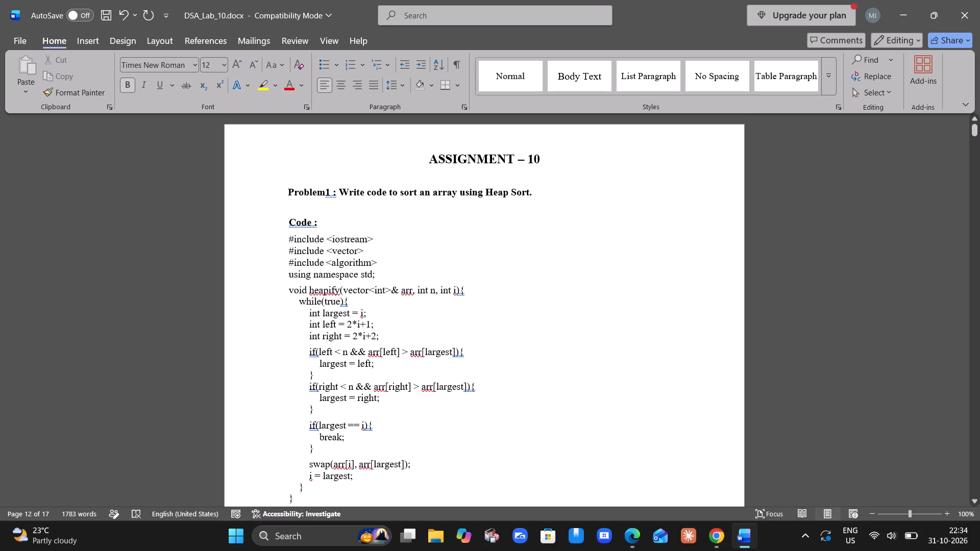
{"action": "left_click", "coordinate": [346, 208]}
{"action": "left_click", "coordinate": [551, 304]}
{"action": "scroll", "coordinate": [550, 304], "scroll_direction": "down", "scroll_amount": 1}
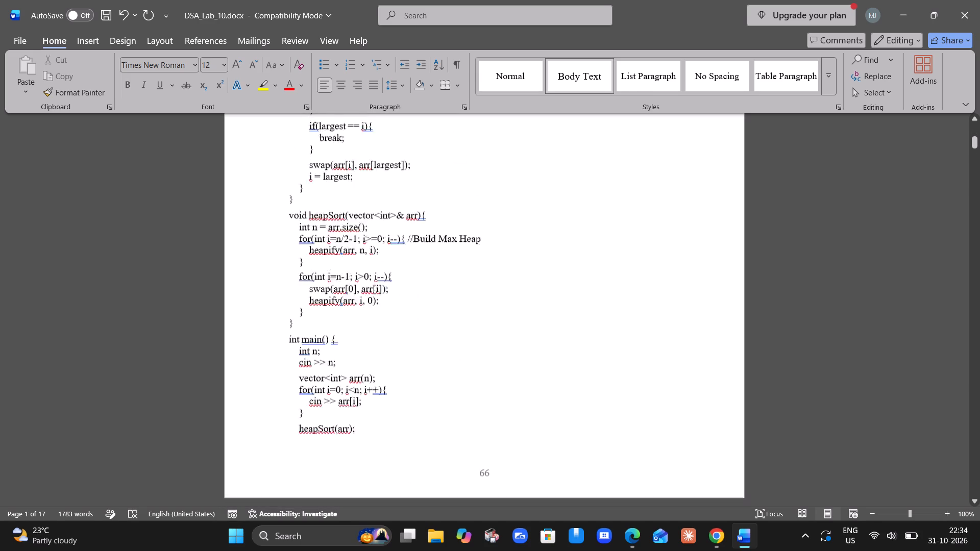
{"action": "scroll", "coordinate": [550, 304], "scroll_direction": "down", "scroll_amount": 2}
{"action": "scroll", "coordinate": [550, 304], "scroll_direction": "up", "scroll_amount": 1}
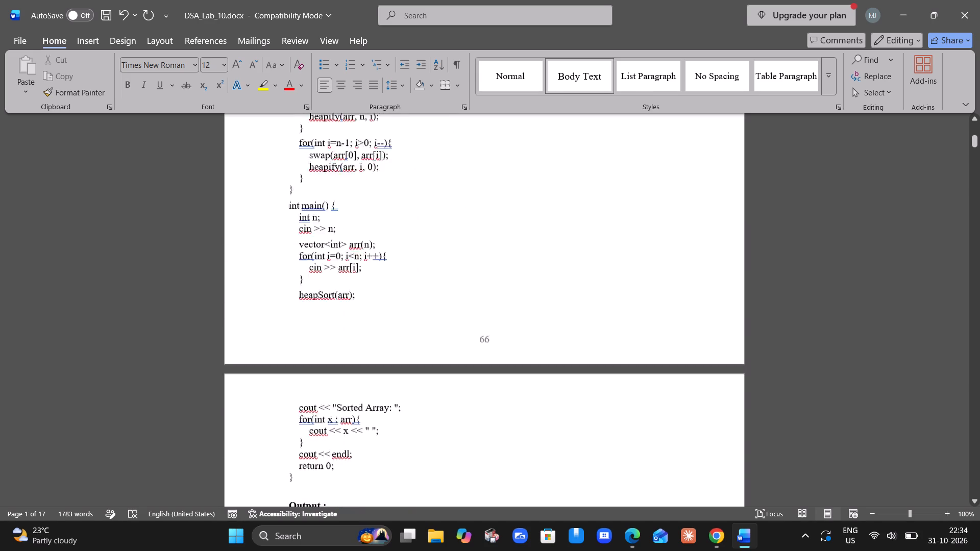
{"action": "scroll", "coordinate": [550, 304], "scroll_direction": "up", "scroll_amount": 1}
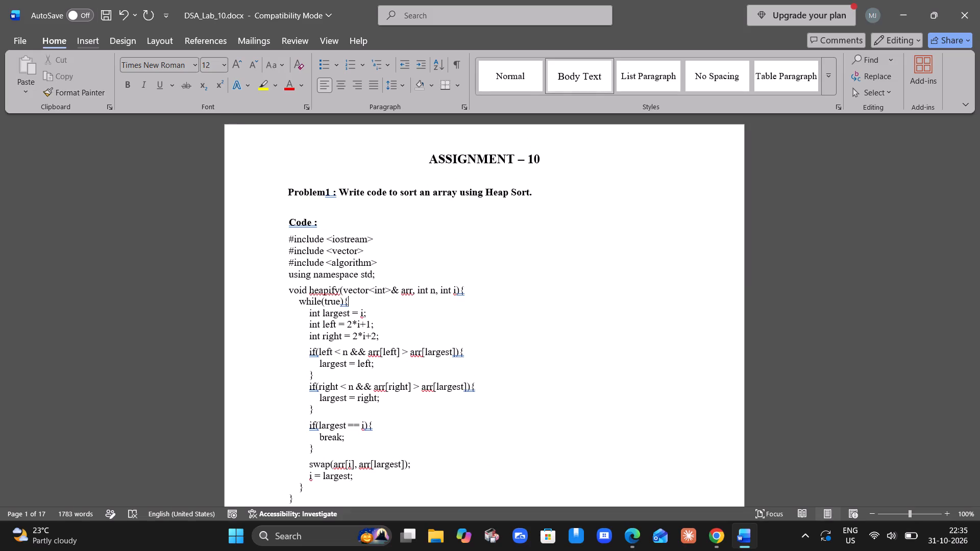
Turn on AutoSave by uploading the document to the personal OneDrive.
{"action": "left_click", "coordinate": [76, 10]}
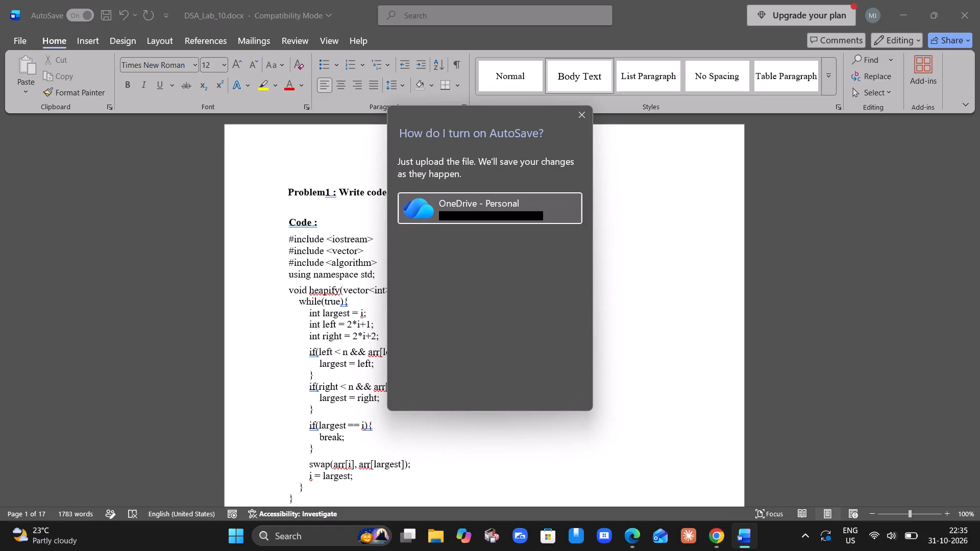
{"action": "left_click", "coordinate": [444, 225]}
{"action": "left_click", "coordinate": [451, 216]}
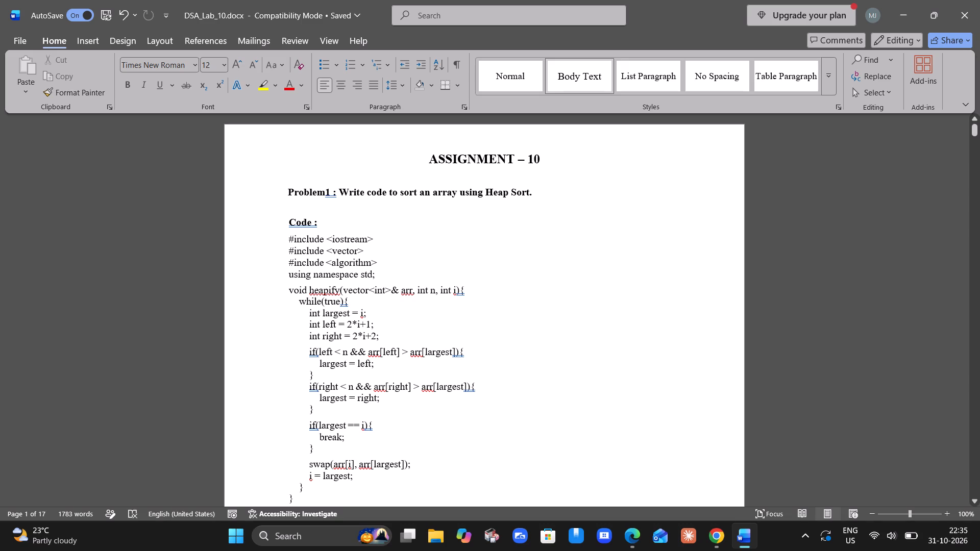
Check the document's file name and save location details.
{"action": "left_click", "coordinate": [218, 18]}
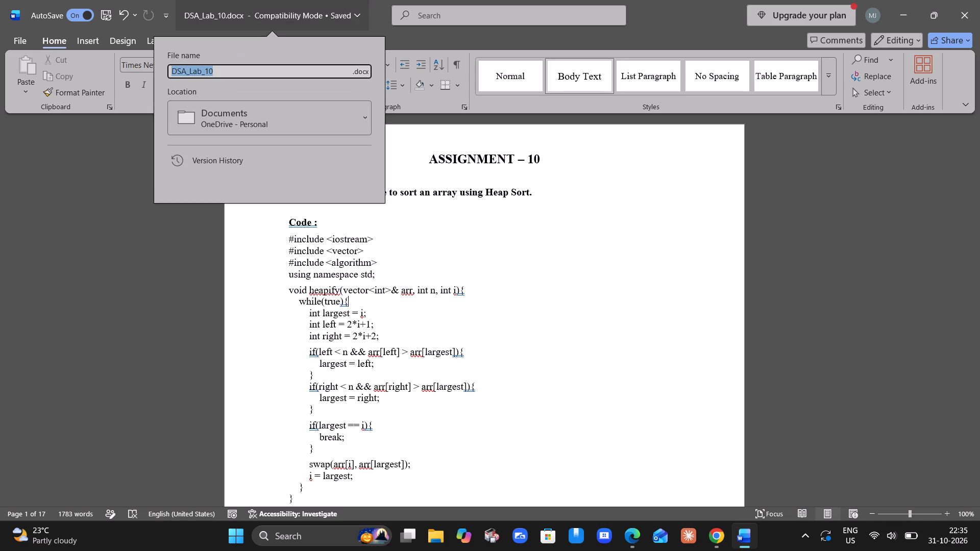
{"action": "left_click", "coordinate": [222, 70]}
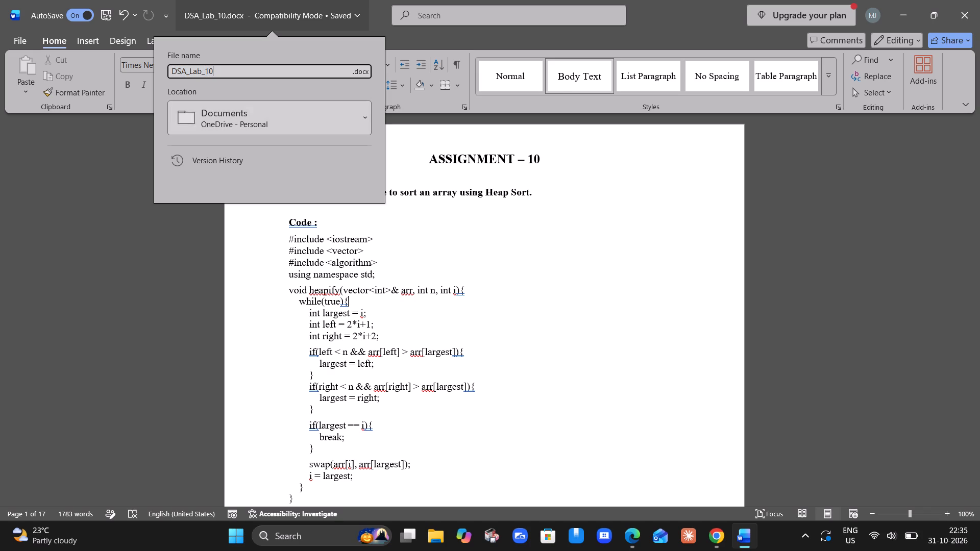
{"action": "left_click", "coordinate": [125, 172]}
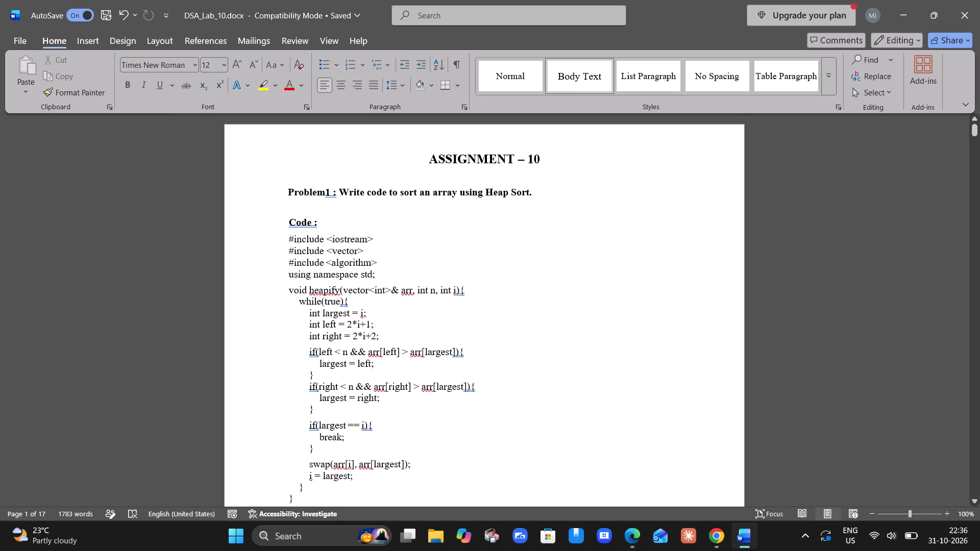
Check the page number at the foot of the document's first page.
{"action": "scroll", "coordinate": [503, 246], "scroll_direction": "down", "scroll_amount": 1}
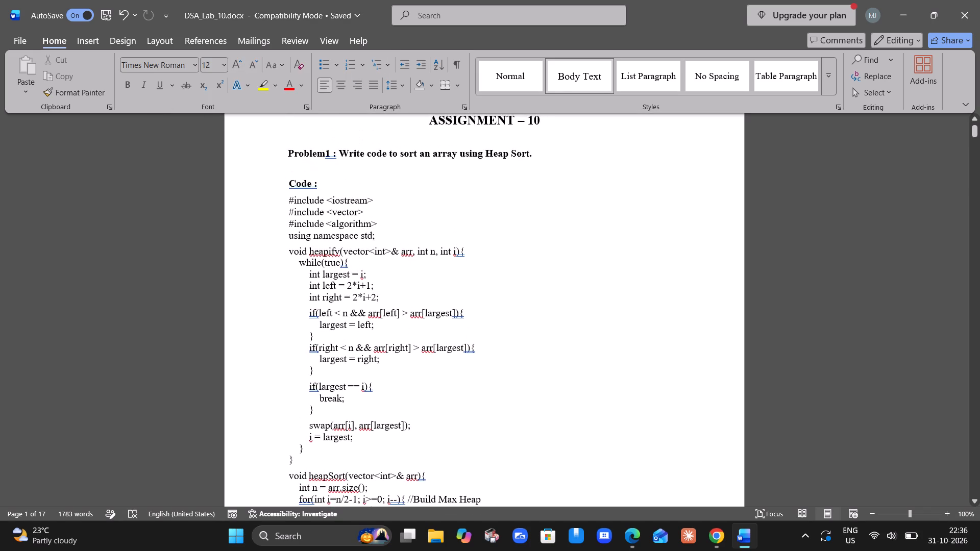
{"action": "scroll", "coordinate": [580, 248], "scroll_direction": "down", "scroll_amount": 3}
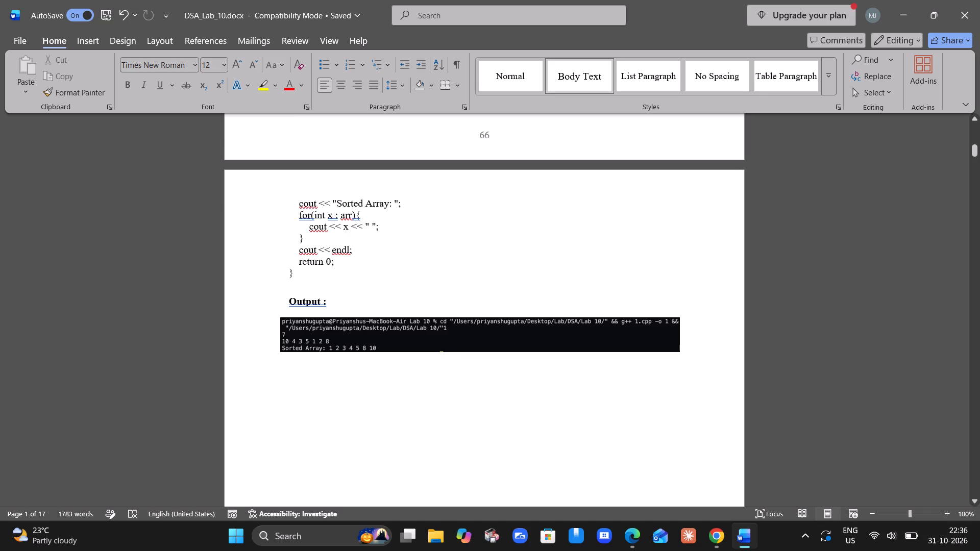
{"action": "scroll", "coordinate": [580, 248], "scroll_direction": "up", "scroll_amount": 4}
{"action": "scroll", "coordinate": [580, 248], "scroll_direction": "down", "scroll_amount": 2}
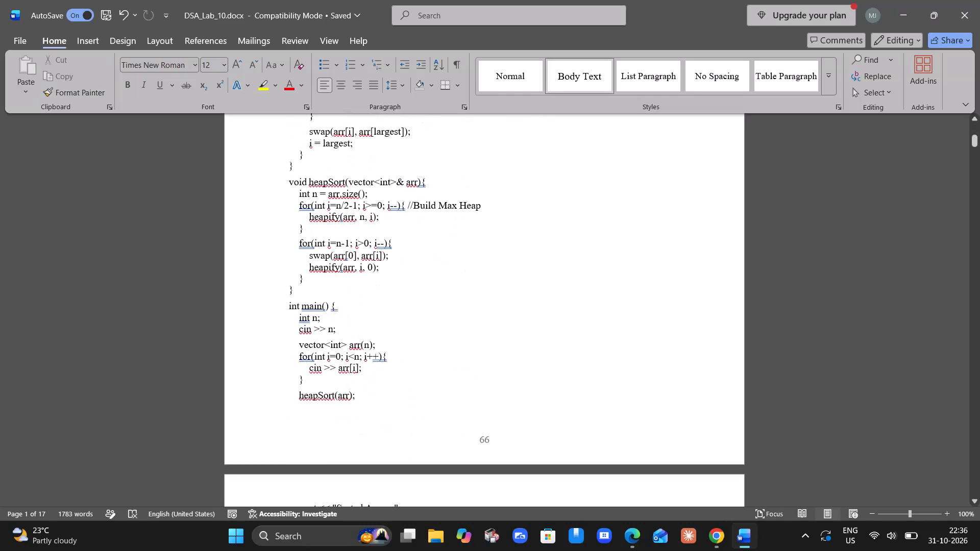
Switch to Edge and open the submitted DSA_LAB_9.pdf from the Lab 9 assignment of the BTech DSA class in Google Classroom.
{"action": "left_click", "coordinate": [912, 3]}
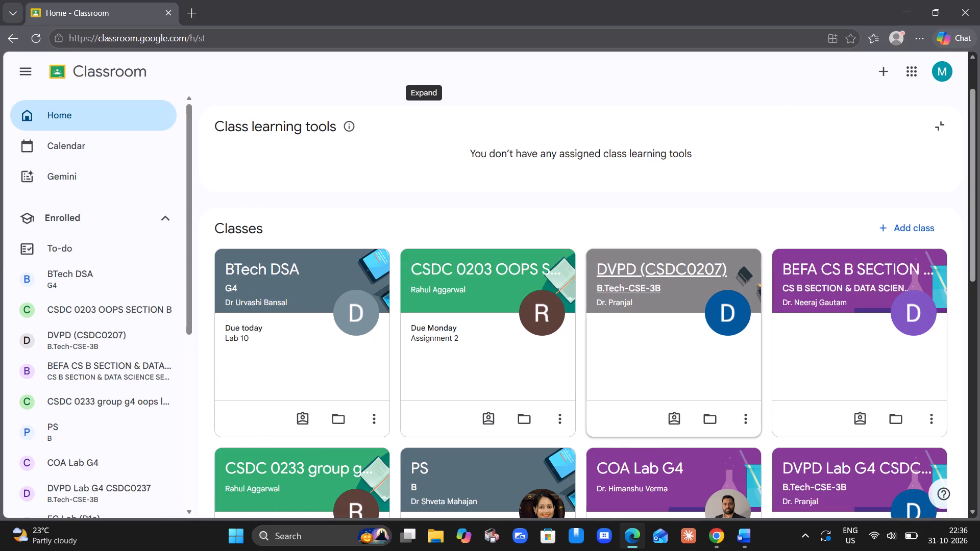
{"action": "scroll", "coordinate": [645, 265], "scroll_direction": "down", "scroll_amount": 1}
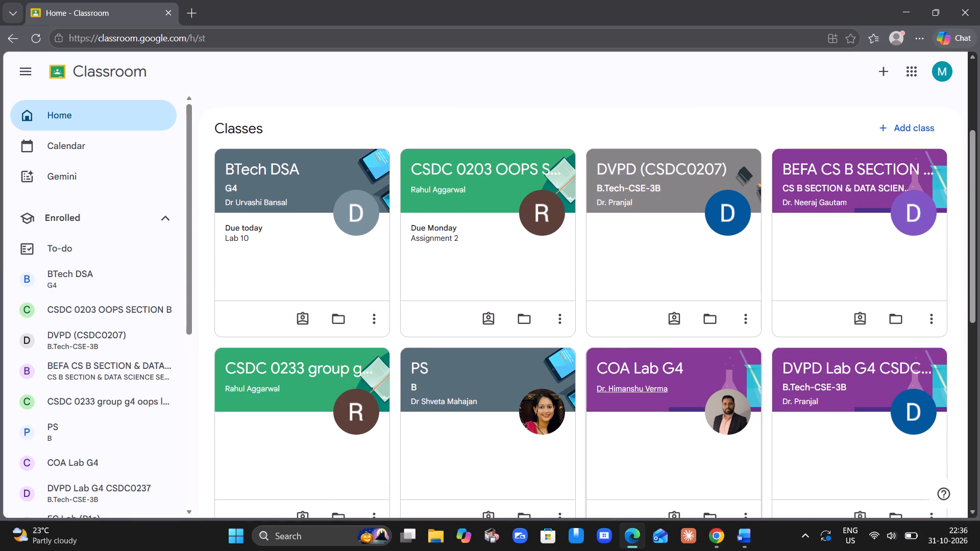
{"action": "scroll", "coordinate": [605, 393], "scroll_direction": "down", "scroll_amount": 1}
{"action": "left_click", "coordinate": [258, 155]}
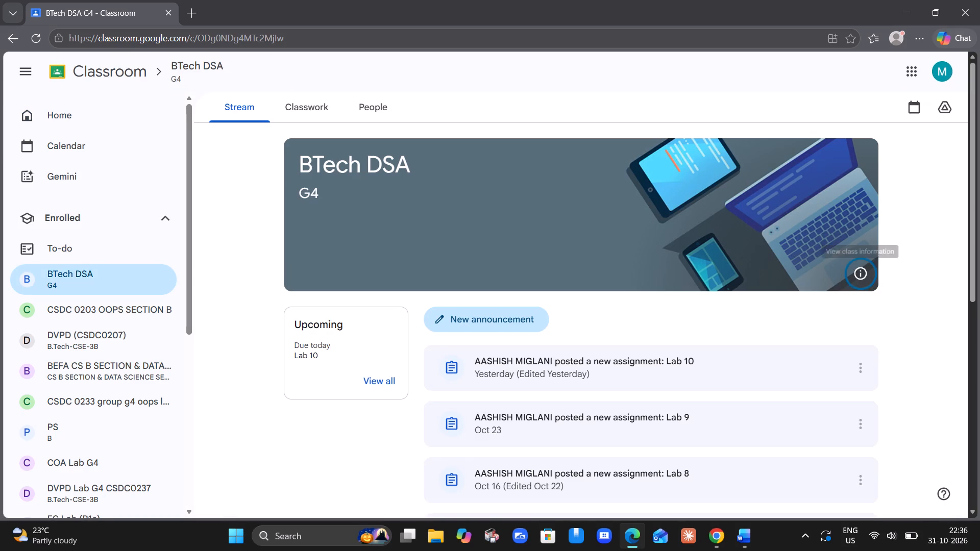
{"action": "scroll", "coordinate": [763, 321], "scroll_direction": "down", "scroll_amount": 1}
{"action": "left_click", "coordinate": [688, 371]}
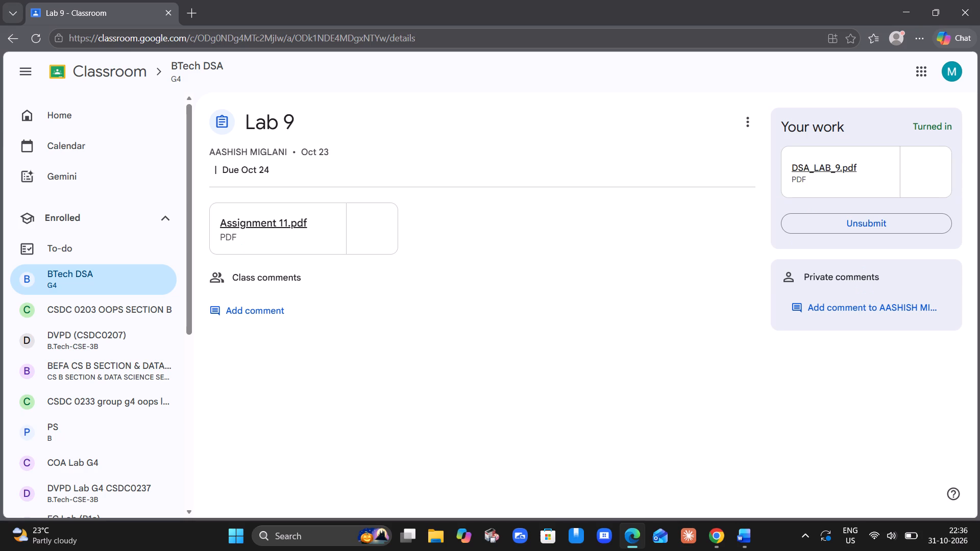
{"action": "left_click", "coordinate": [847, 166]}
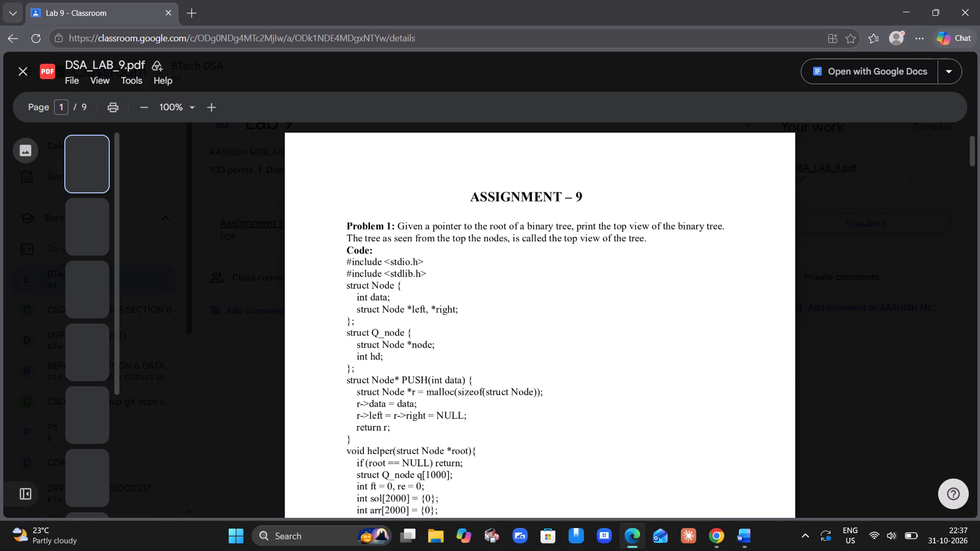
Look through DSA_LAB_9.pdf to its end and check the page number printed on its last page.
{"action": "scroll", "coordinate": [750, 234], "scroll_direction": "down", "scroll_amount": 6}
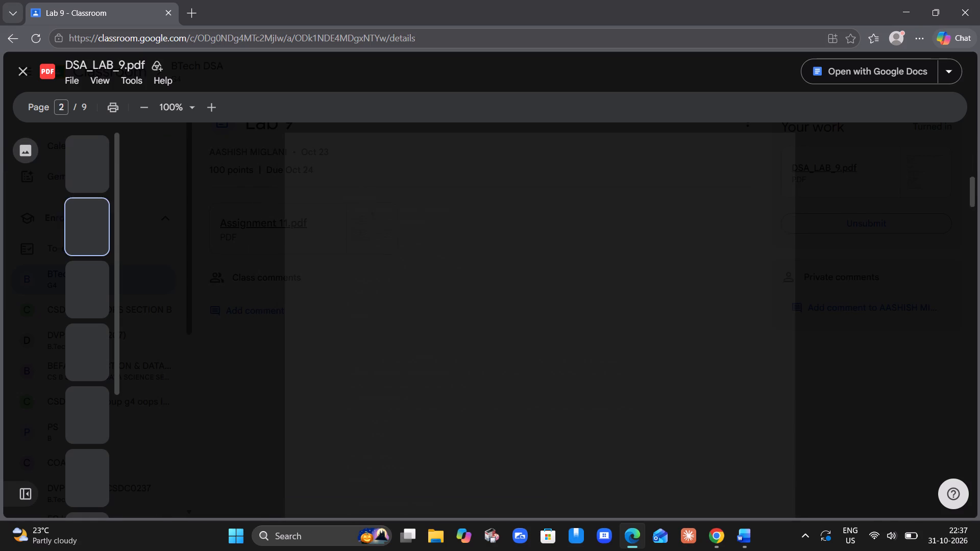
{"action": "scroll", "coordinate": [750, 234], "scroll_direction": "down", "scroll_amount": 10}
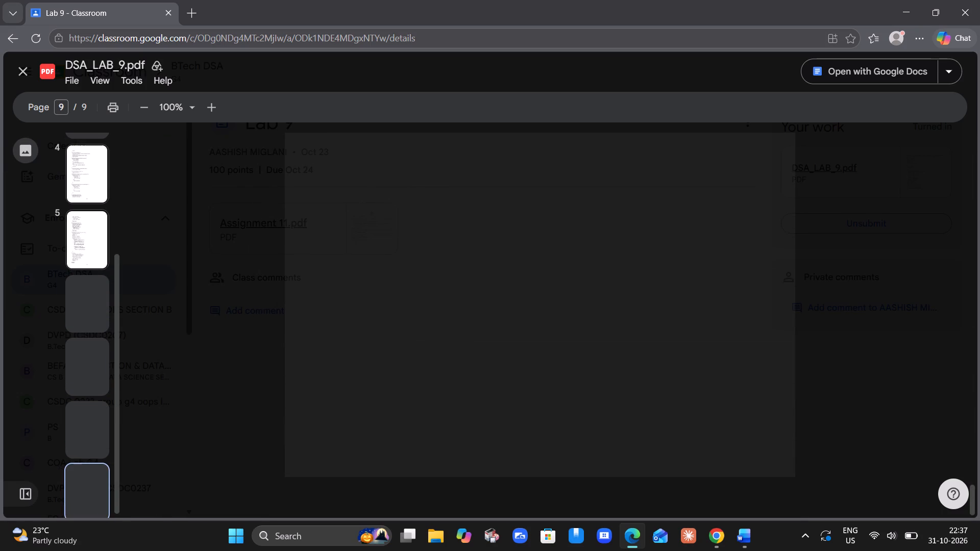
{"action": "scroll", "coordinate": [750, 234], "scroll_direction": "down", "scroll_amount": 1}
{"action": "scroll", "coordinate": [750, 234], "scroll_direction": "up", "scroll_amount": 1}
{"action": "scroll", "coordinate": [750, 234], "scroll_direction": "down", "scroll_amount": 2}
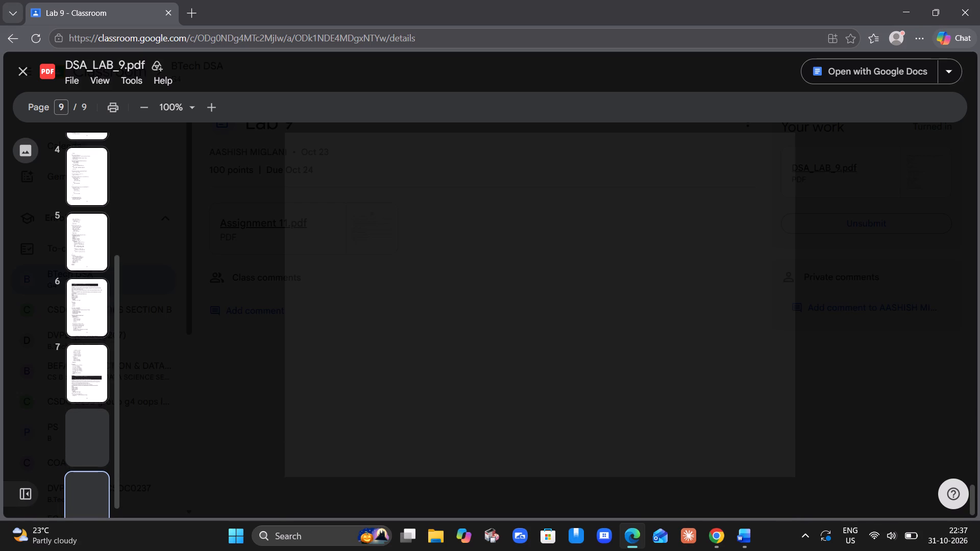
{"action": "scroll", "coordinate": [810, 269], "scroll_direction": "down", "scroll_amount": 1}
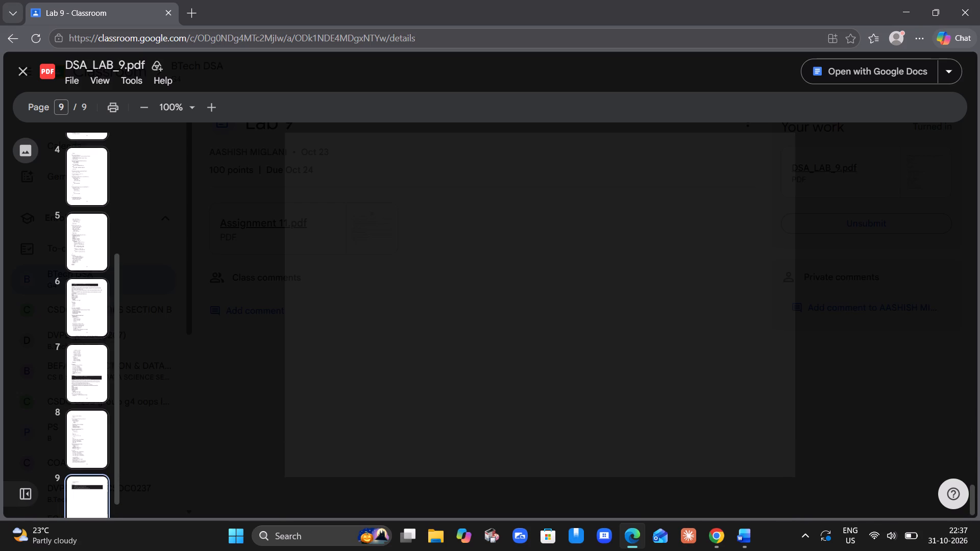
{"action": "scroll", "coordinate": [810, 269], "scroll_direction": "up", "scroll_amount": 5}
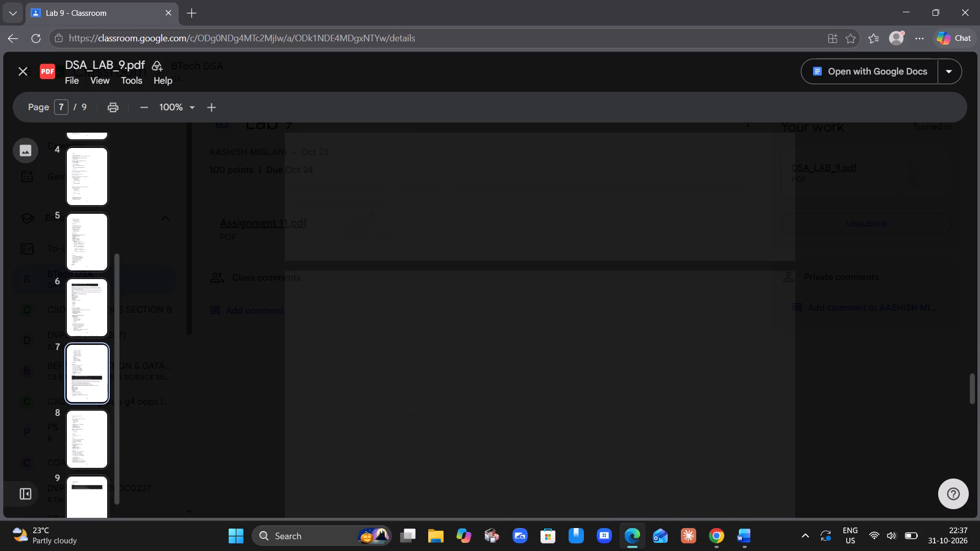
{"action": "scroll", "coordinate": [810, 269], "scroll_direction": "up", "scroll_amount": 4}
{"action": "scroll", "coordinate": [810, 269], "scroll_direction": "down", "scroll_amount": 3}
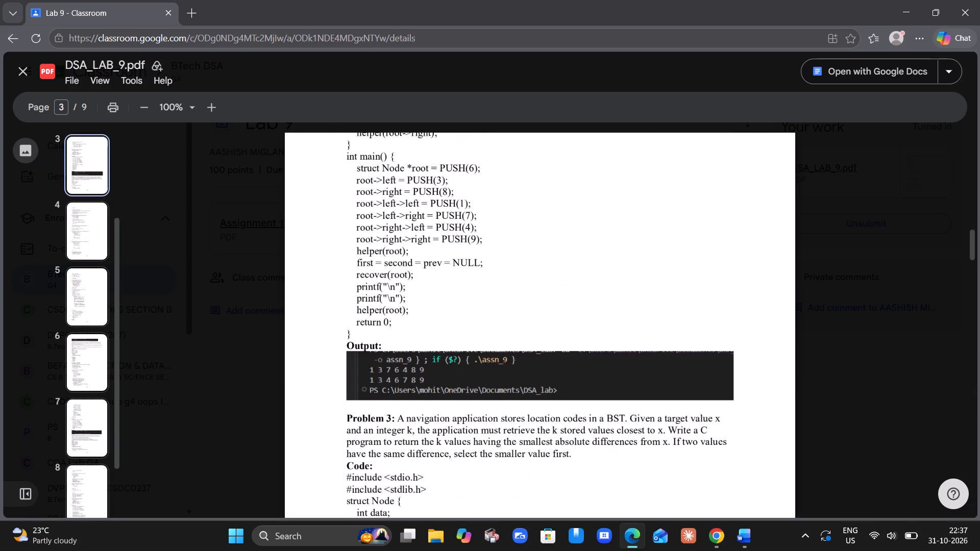
{"action": "scroll", "coordinate": [810, 269], "scroll_direction": "down", "scroll_amount": 14}
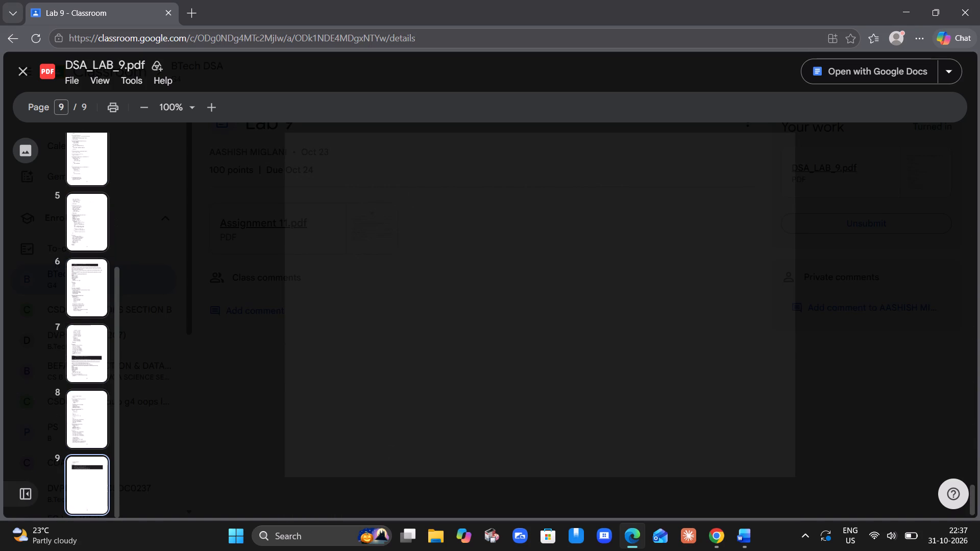
{"action": "scroll", "coordinate": [810, 269], "scroll_direction": "down", "scroll_amount": 2}
{"action": "scroll", "coordinate": [653, 277], "scroll_direction": "up", "scroll_amount": 4}
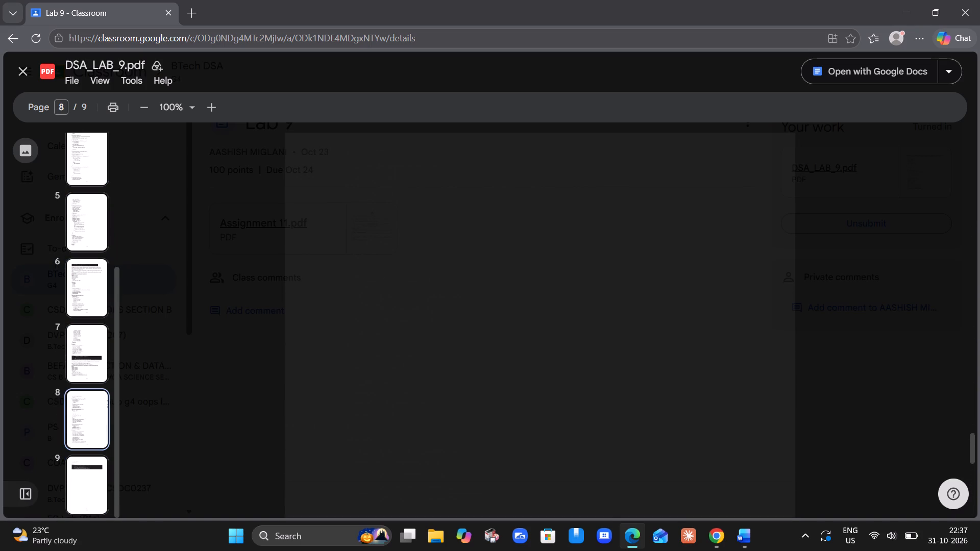
{"action": "scroll", "coordinate": [653, 277], "scroll_direction": "down", "scroll_amount": 2}
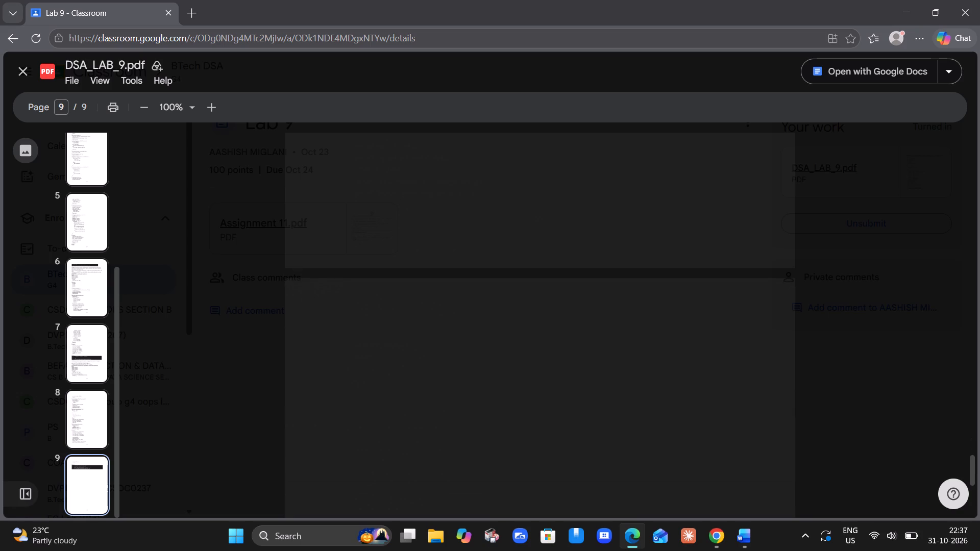
{"action": "scroll", "coordinate": [653, 277], "scroll_direction": "down", "scroll_amount": 10}
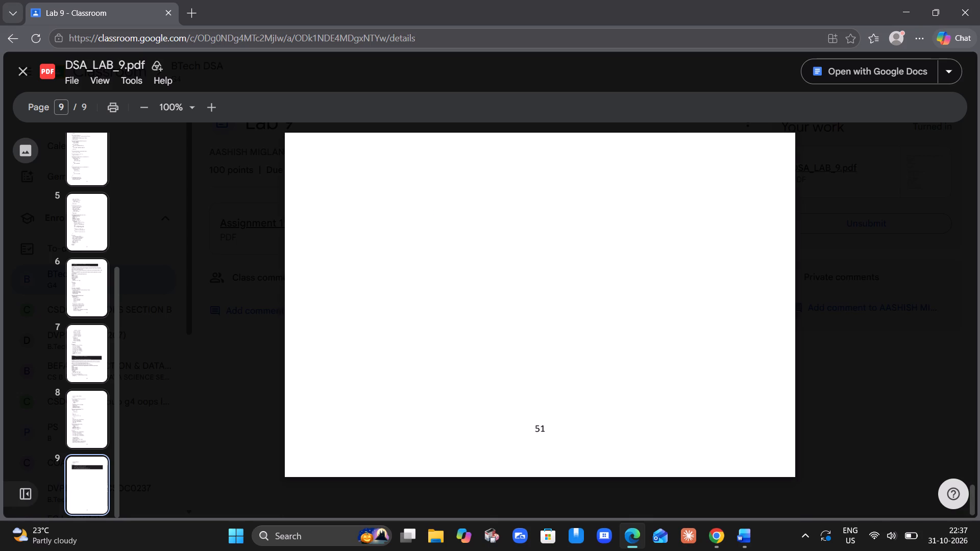
{"action": "scroll", "coordinate": [653, 277], "scroll_direction": "down", "scroll_amount": 2}
Switch back to DSA_Lab_10.docx in Word and set its page numbering to start at 52.
{"action": "left_click", "coordinate": [741, 531]}
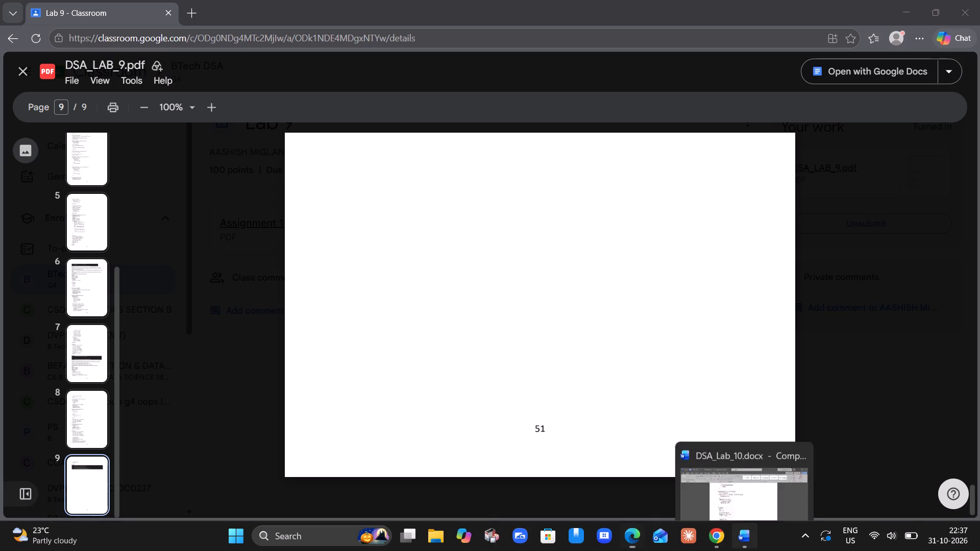
{"action": "scroll", "coordinate": [594, 396], "scroll_direction": "down", "scroll_amount": 2}
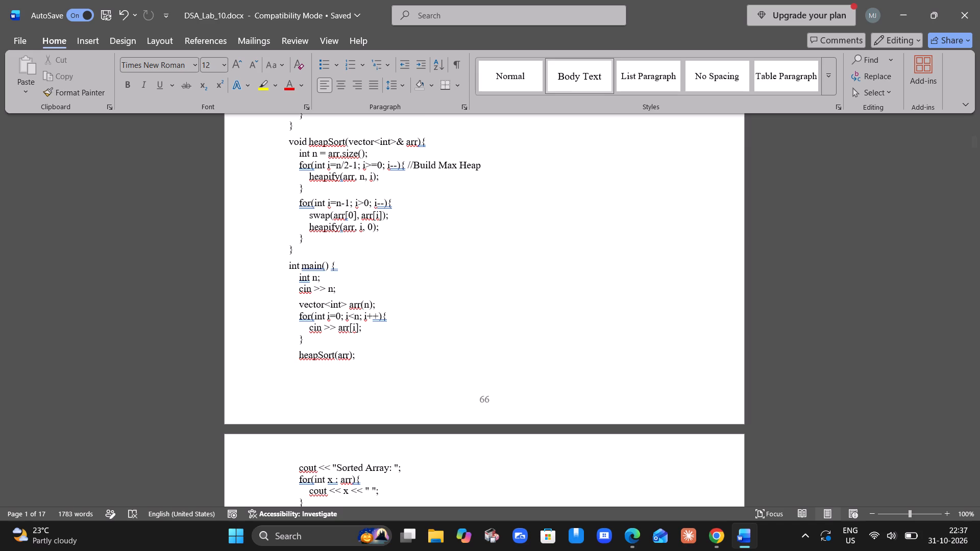
{"action": "scroll", "coordinate": [632, 371], "scroll_direction": "down", "scroll_amount": 1}
{"action": "scroll", "coordinate": [632, 371], "scroll_direction": "up", "scroll_amount": 3}
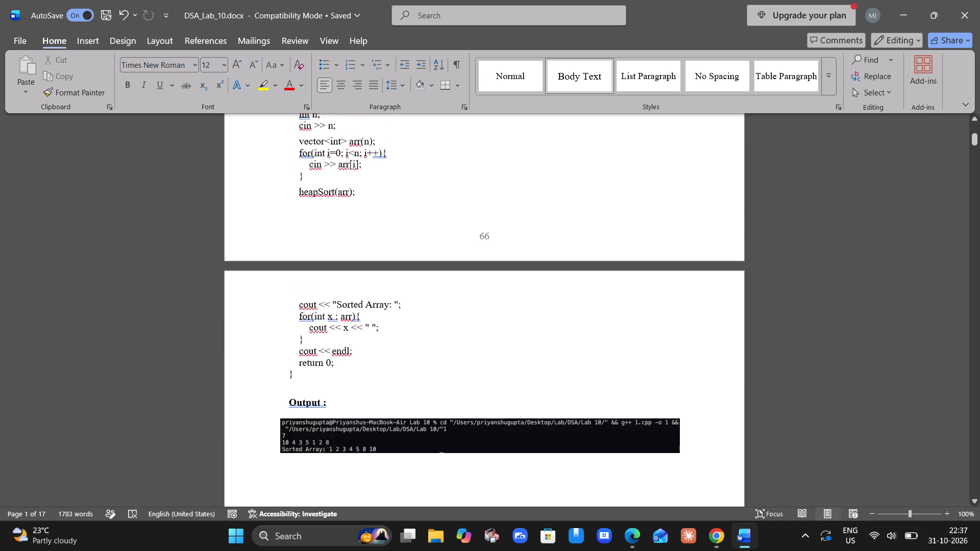
{"action": "scroll", "coordinate": [632, 371], "scroll_direction": "up", "scroll_amount": 10}
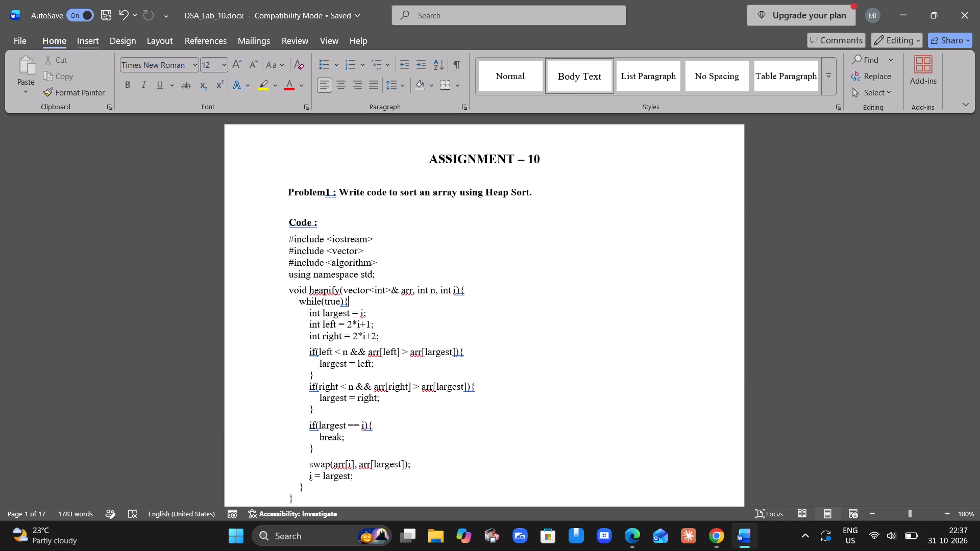
{"action": "left_click", "coordinate": [94, 39]}
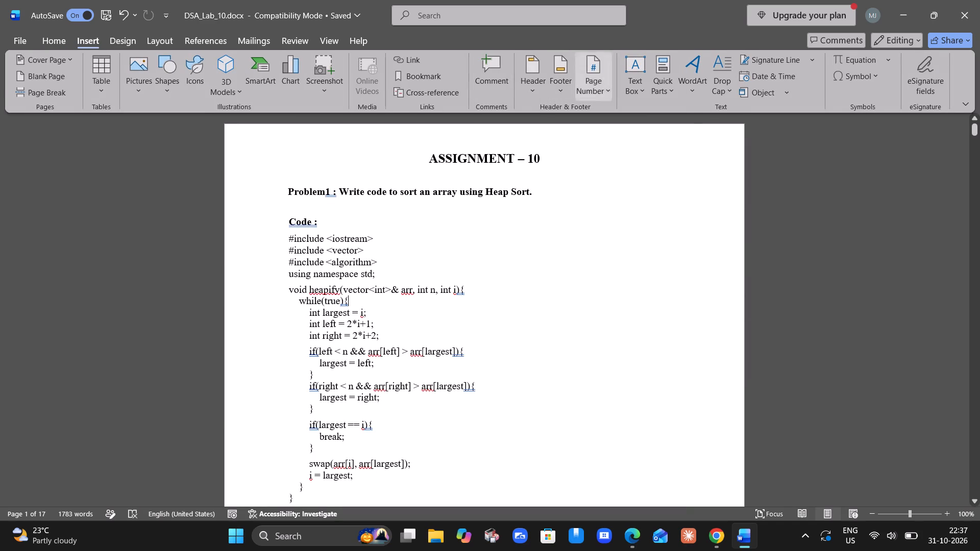
{"action": "left_click", "coordinate": [594, 80]}
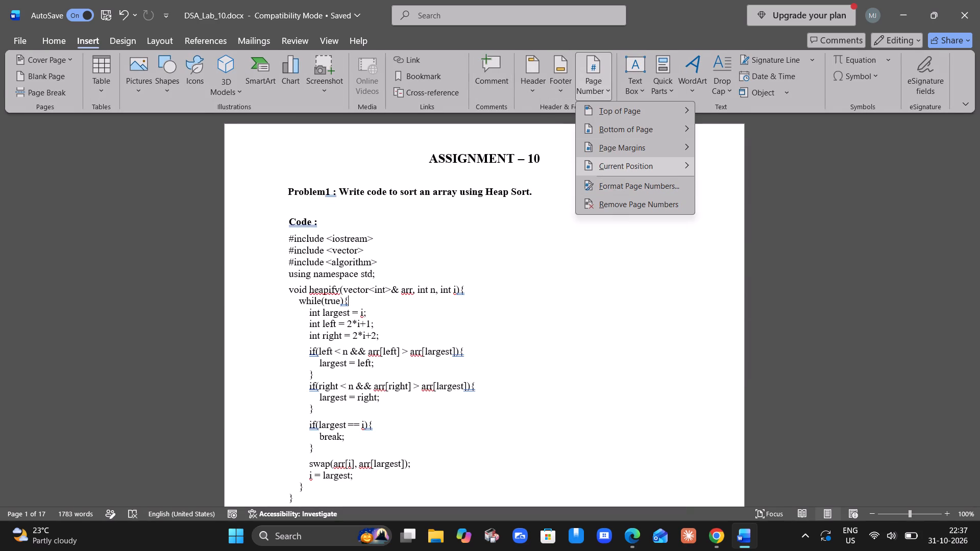
{"action": "left_click", "coordinate": [649, 188]}
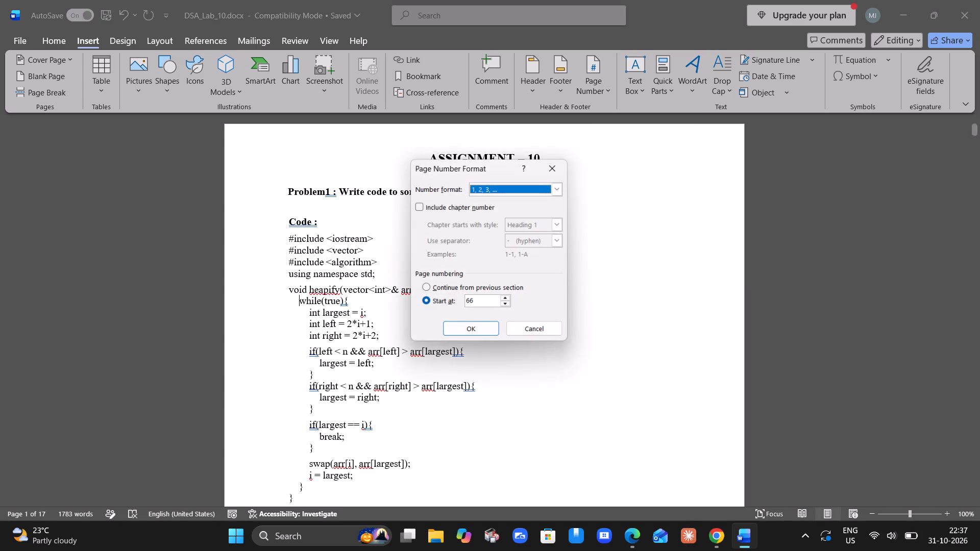
{"action": "left_click", "coordinate": [478, 304]}
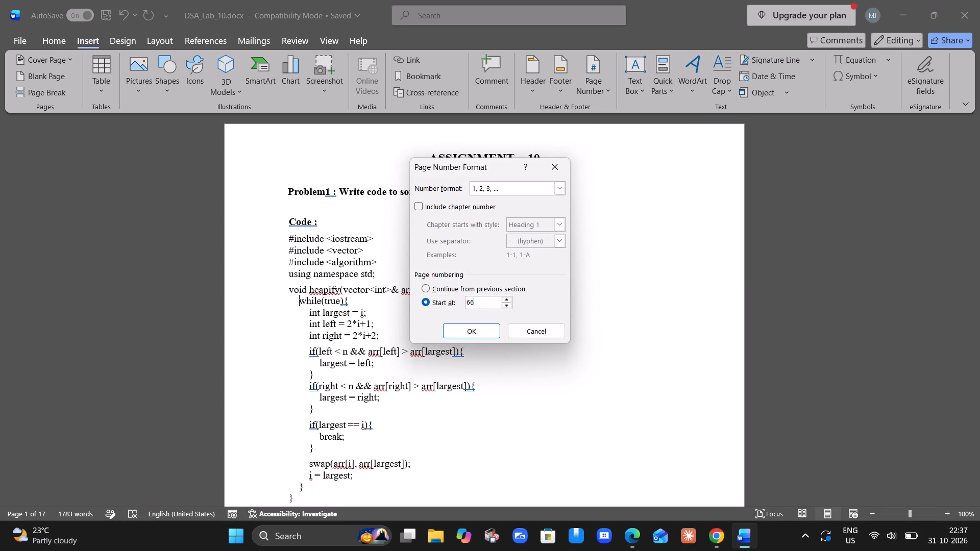
{"action": "key", "text": "BackSpace"}
{"action": "key", "text": "BackSpace"}
{"action": "type", "text": "52"}
{"action": "left_click", "coordinate": [481, 333]}
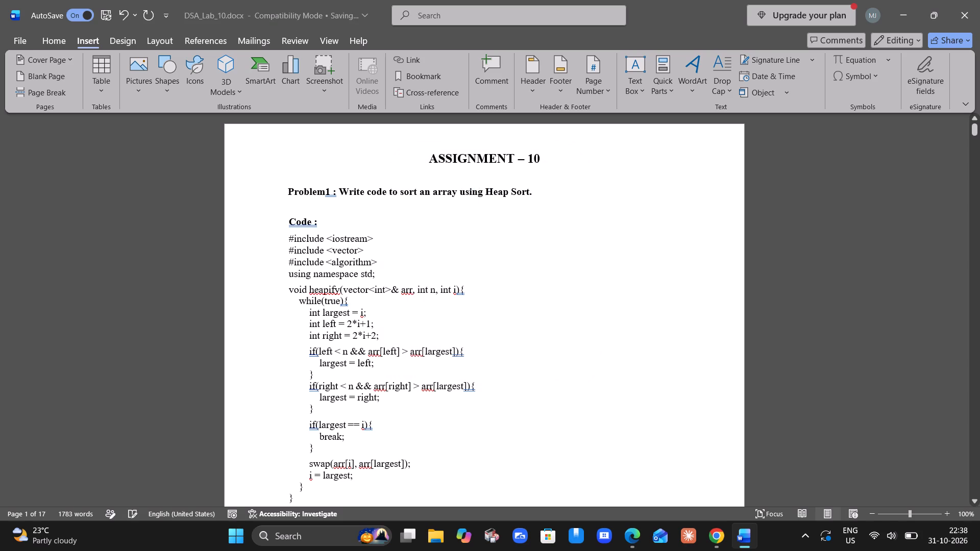
Check the page numbers from the first page through the end of the document.
{"action": "scroll", "coordinate": [545, 325], "scroll_direction": "down", "scroll_amount": 3}
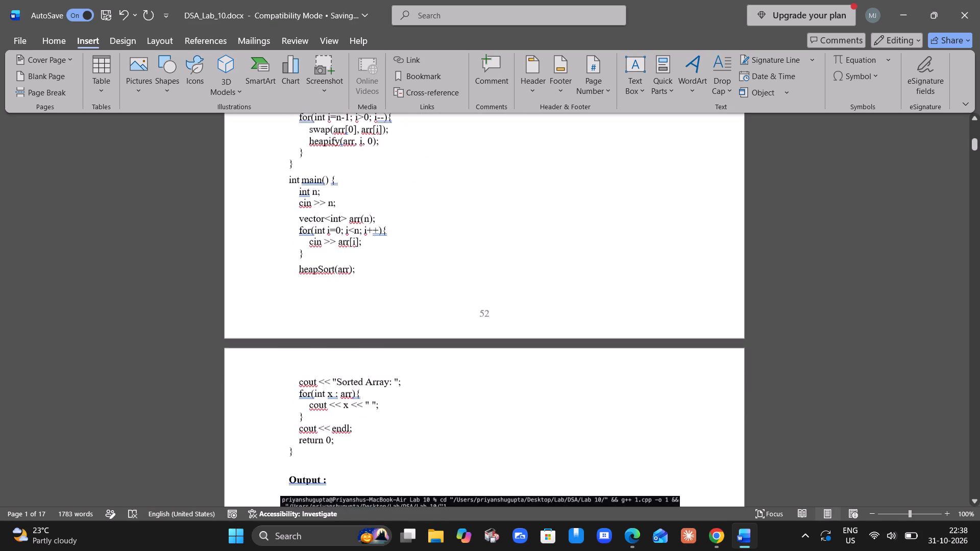
{"action": "scroll", "coordinate": [545, 325], "scroll_direction": "down", "scroll_amount": 15}
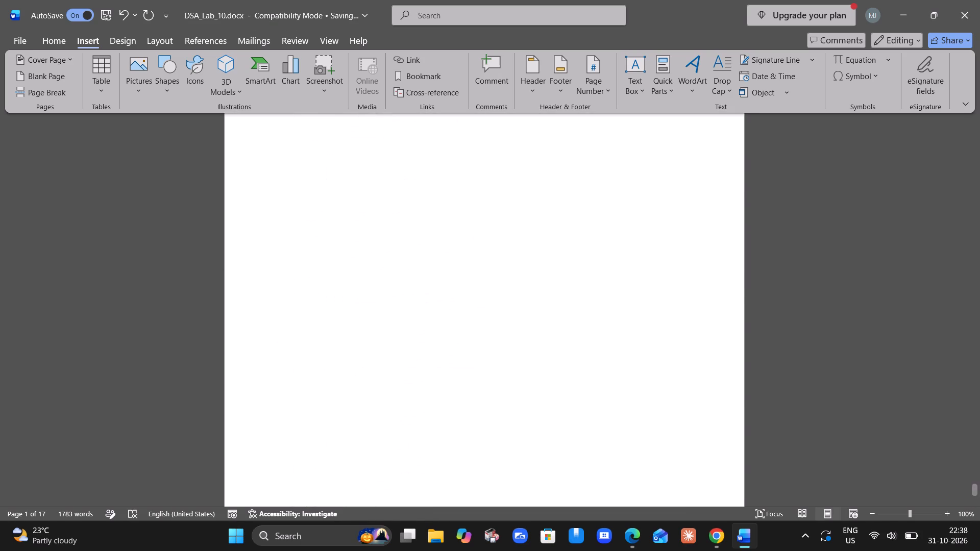
{"action": "scroll", "coordinate": [979, 0], "scroll_direction": "down", "scroll_amount": 20}
{"action": "scroll", "coordinate": [979, 0], "scroll_direction": "down", "scroll_amount": 20}
{"action": "scroll", "coordinate": [979, 0], "scroll_direction": "down", "scroll_amount": 20}
{"action": "scroll", "coordinate": [681, 272], "scroll_direction": "up", "scroll_amount": 2}
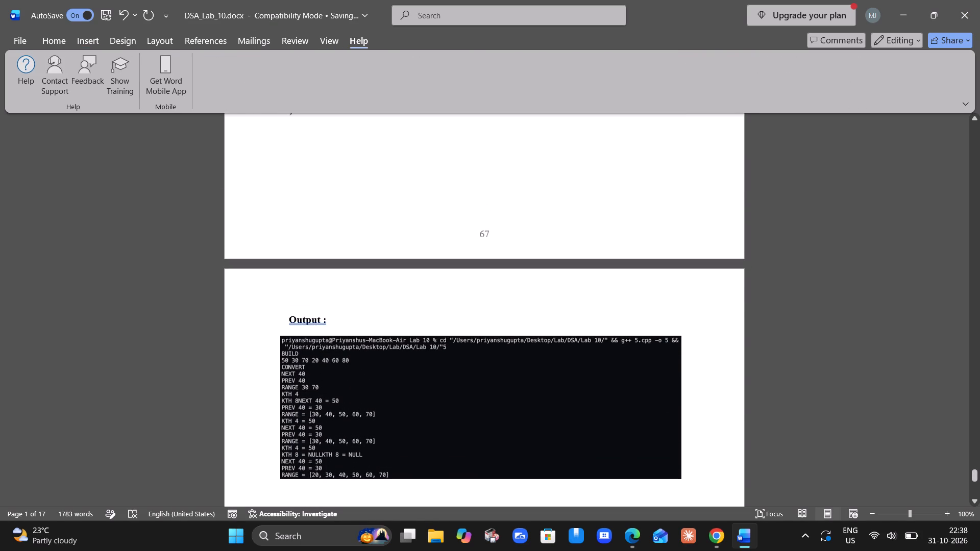
Close DSA_Lab_10.docx.
{"action": "left_click", "coordinate": [979, 3]}
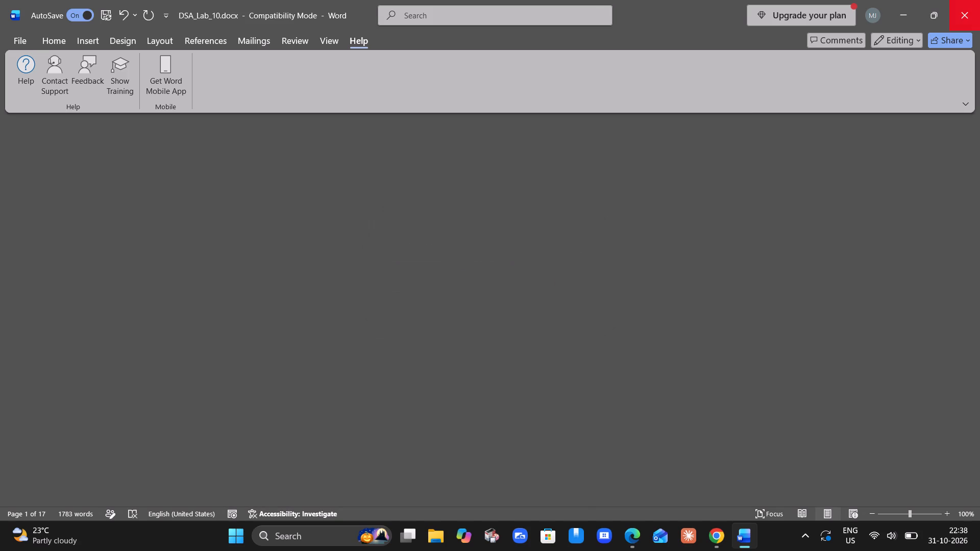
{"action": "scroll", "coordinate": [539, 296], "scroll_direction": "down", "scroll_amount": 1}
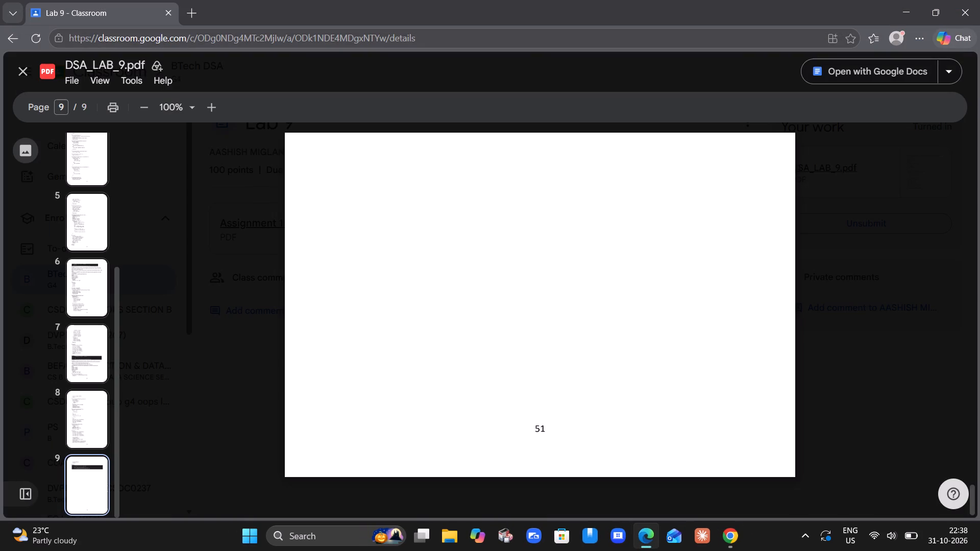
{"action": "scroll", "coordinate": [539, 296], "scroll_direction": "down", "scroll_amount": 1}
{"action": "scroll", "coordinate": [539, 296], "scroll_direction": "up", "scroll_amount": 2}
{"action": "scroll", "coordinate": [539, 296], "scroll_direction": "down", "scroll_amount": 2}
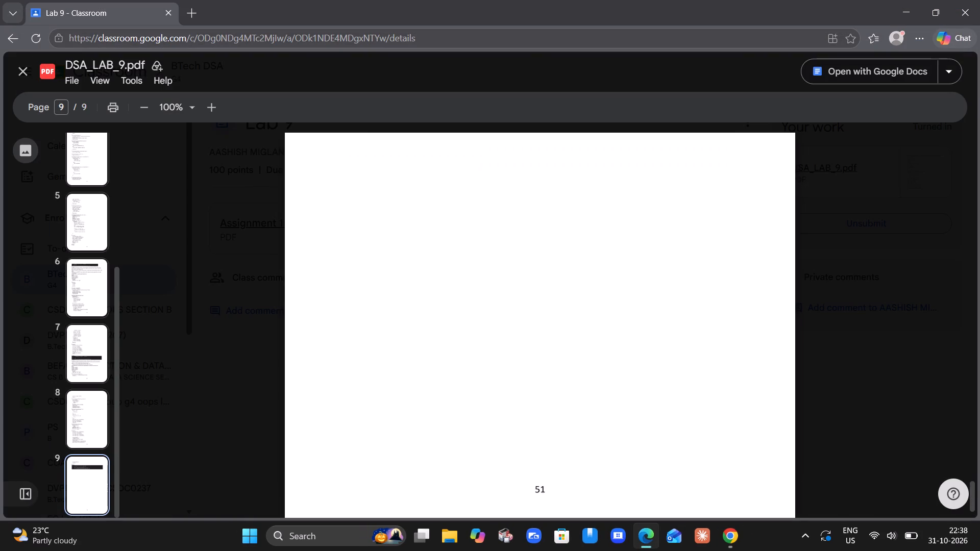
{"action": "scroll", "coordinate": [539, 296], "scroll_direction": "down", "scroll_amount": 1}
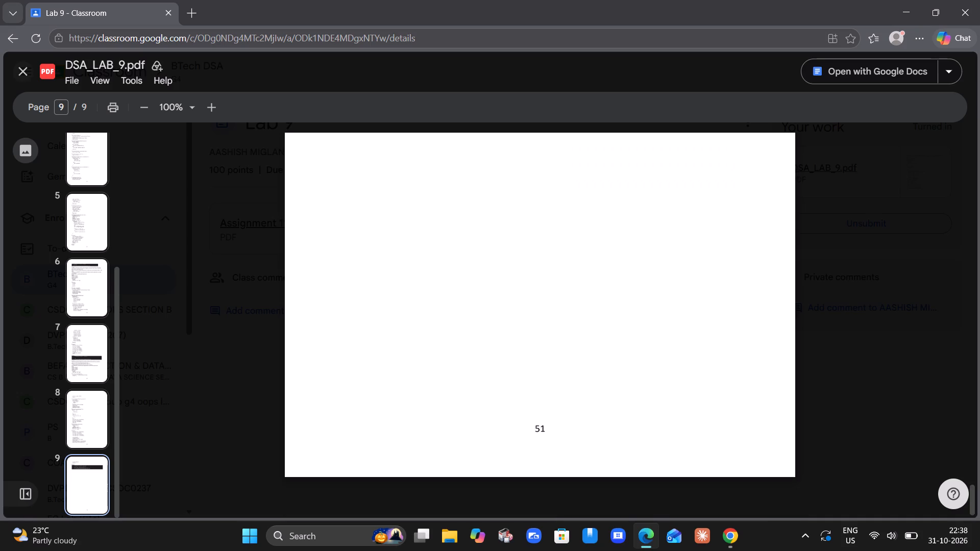
Close the DSA_LAB_9.pdf preview and open the Lab 10 assignment from the BTech DSA class stream.
{"action": "left_click", "coordinate": [21, 69]}
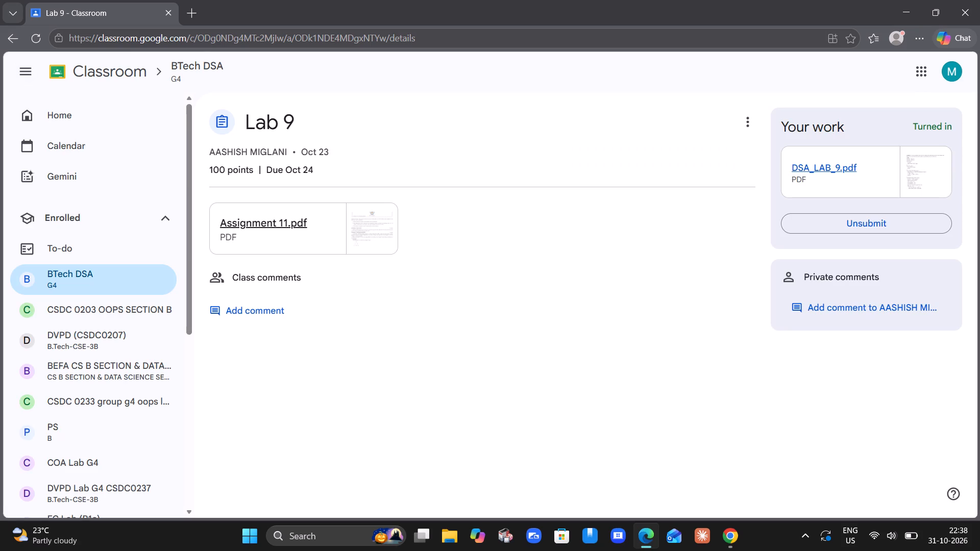
{"action": "left_click", "coordinate": [10, 36]}
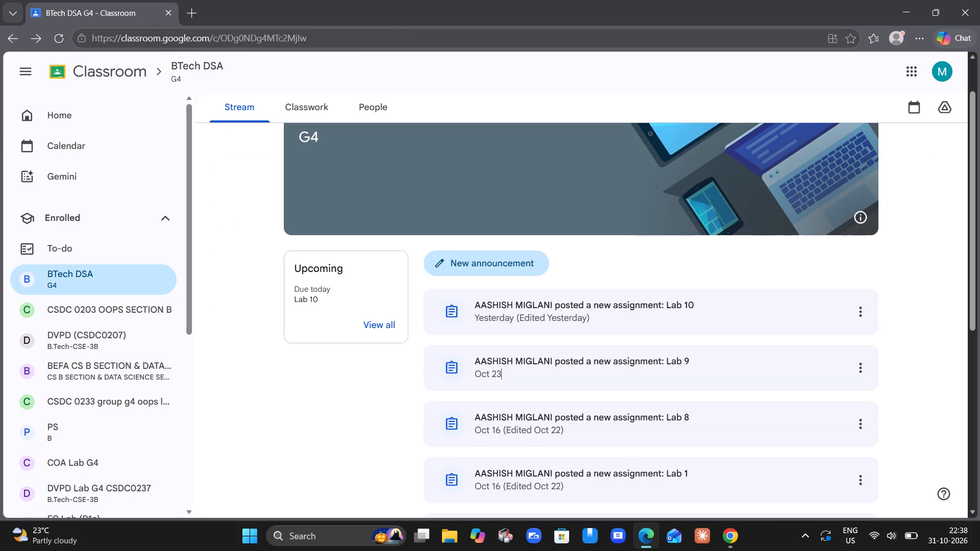
{"action": "left_click", "coordinate": [625, 305]}
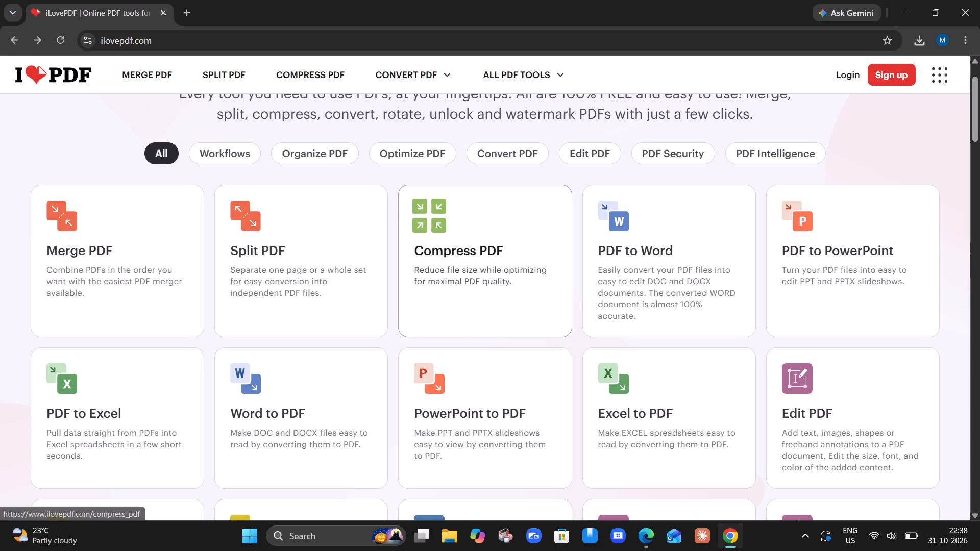